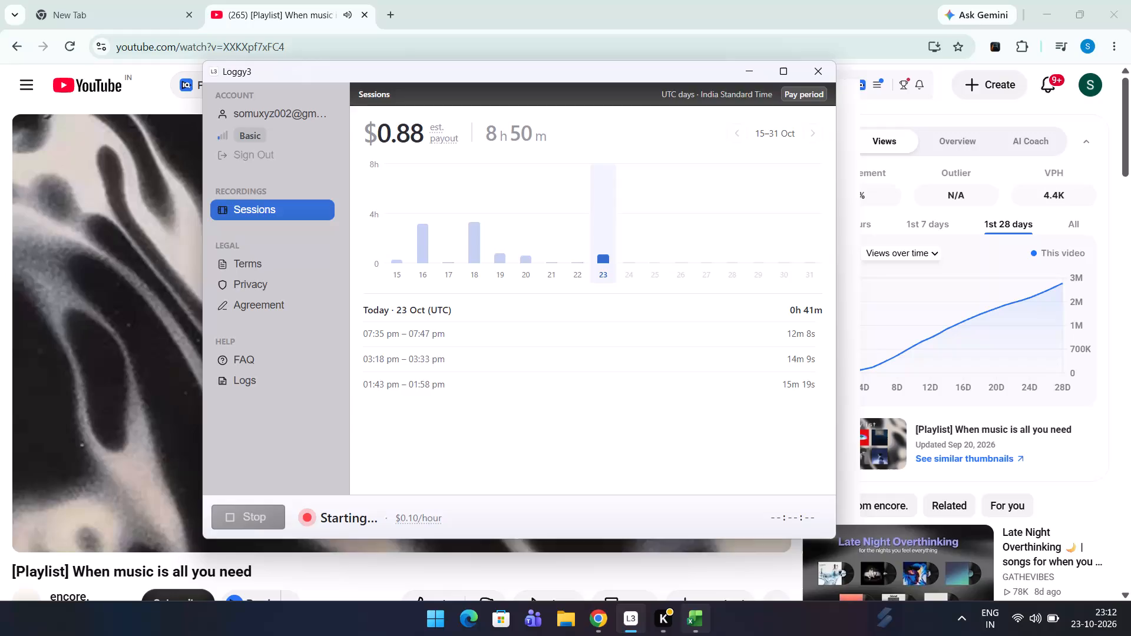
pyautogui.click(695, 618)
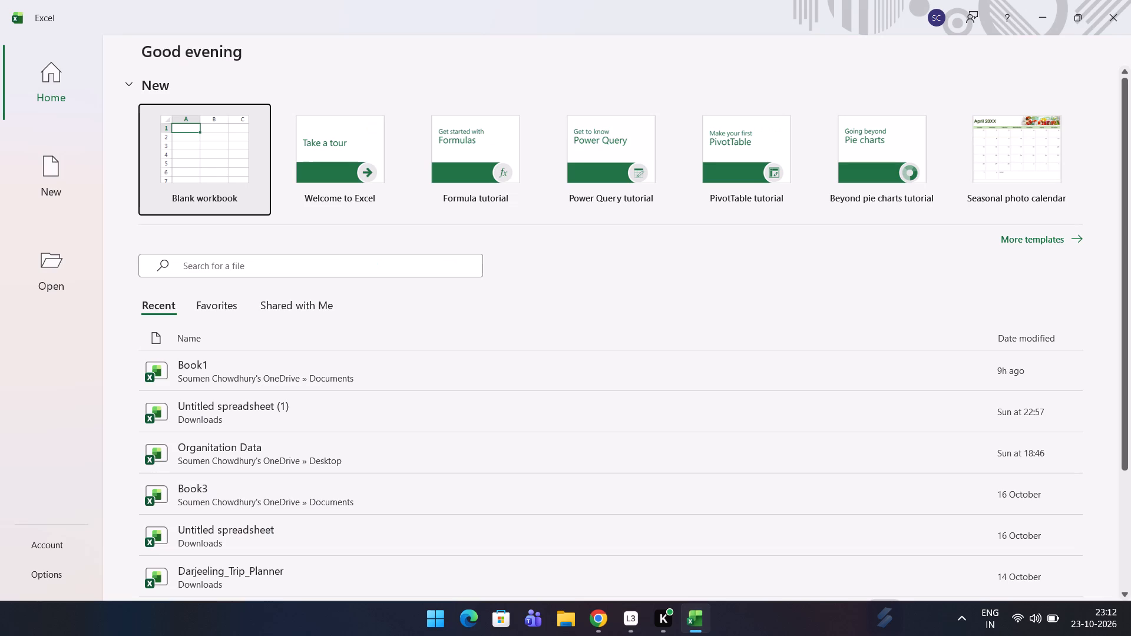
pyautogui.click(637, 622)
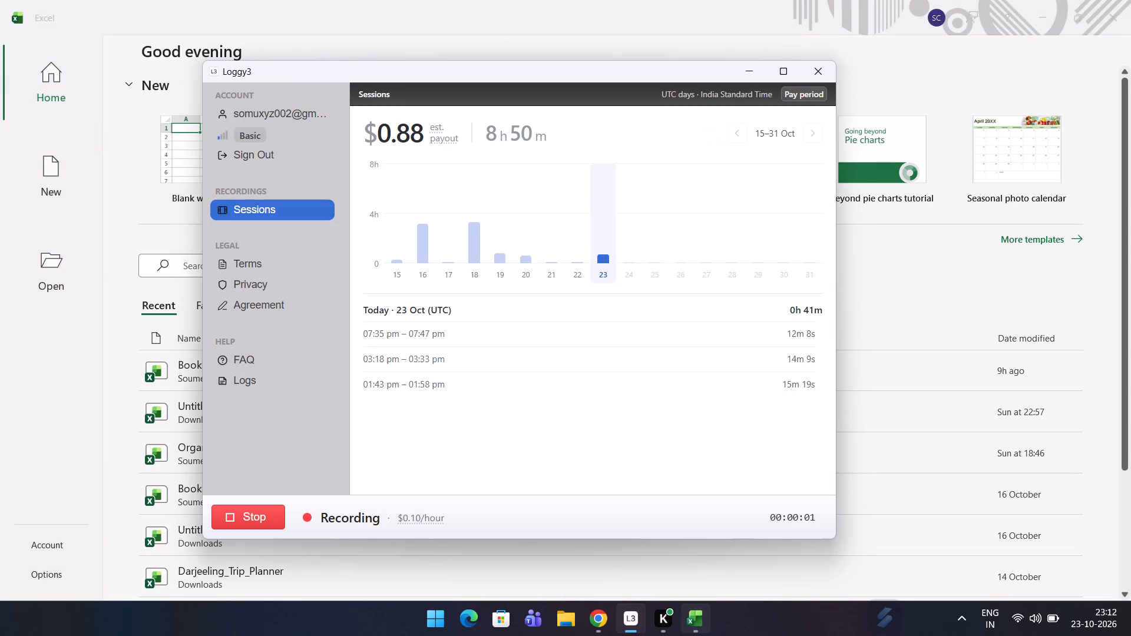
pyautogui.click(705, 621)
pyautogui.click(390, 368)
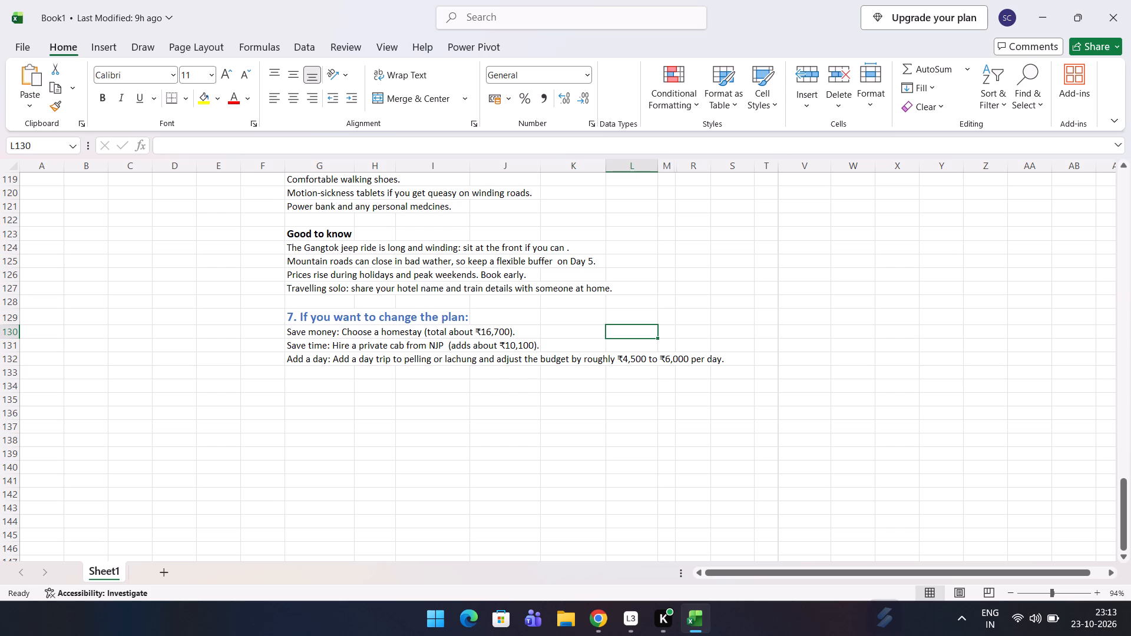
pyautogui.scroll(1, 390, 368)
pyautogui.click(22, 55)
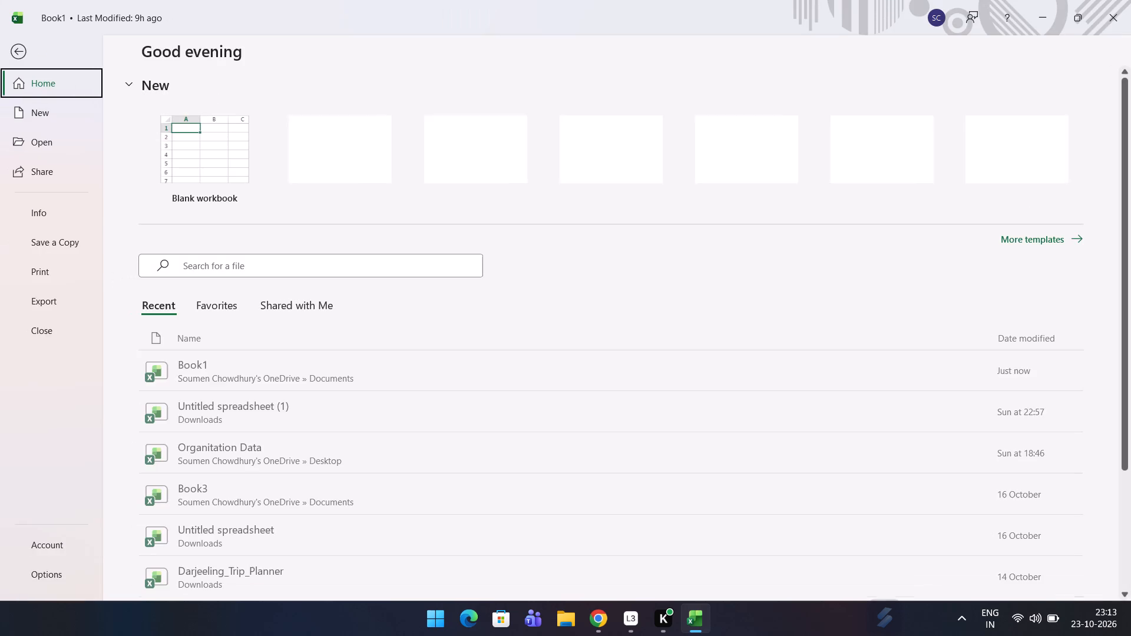
# Switch to Word and open the recent document LEARN TRADING WORKSHOP.
pyautogui.click(451, 630)
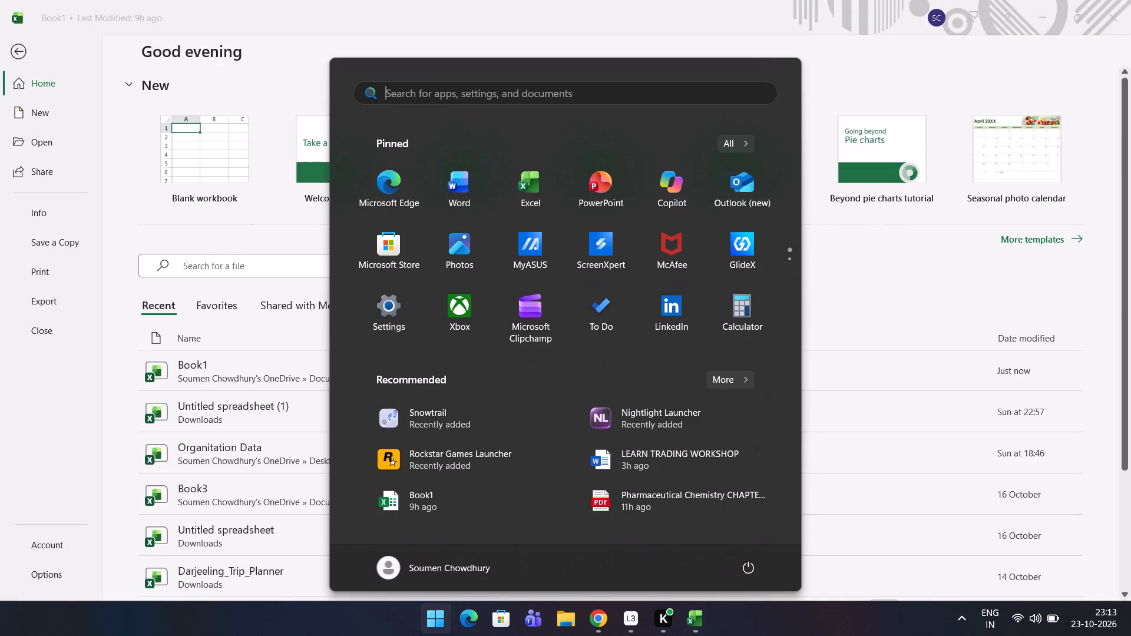
pyautogui.click(457, 194)
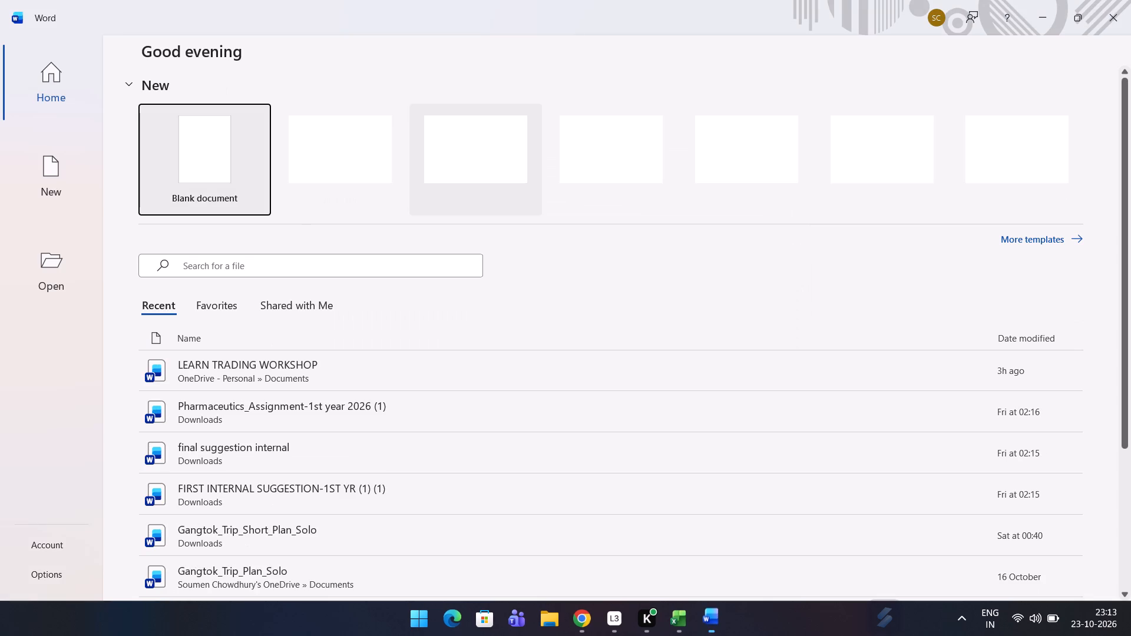
pyautogui.doubleClick(359, 379)
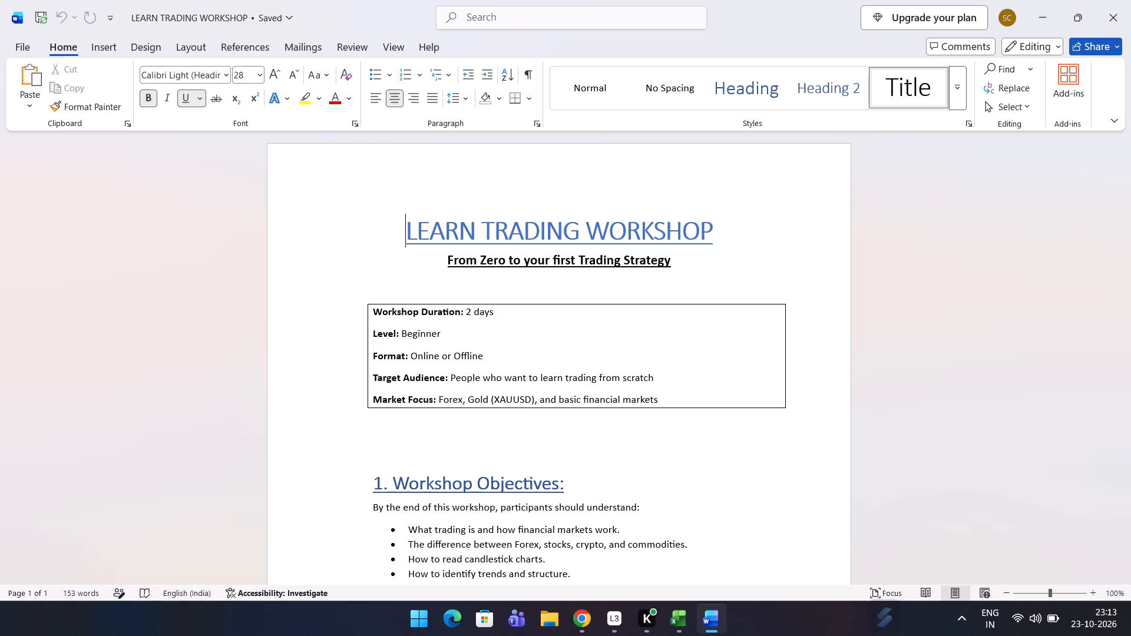
# Add three empty rows at the bottom of the DAY 1 – Trading Fundamentals schedule table.
pyautogui.scroll(-8, 359, 379)
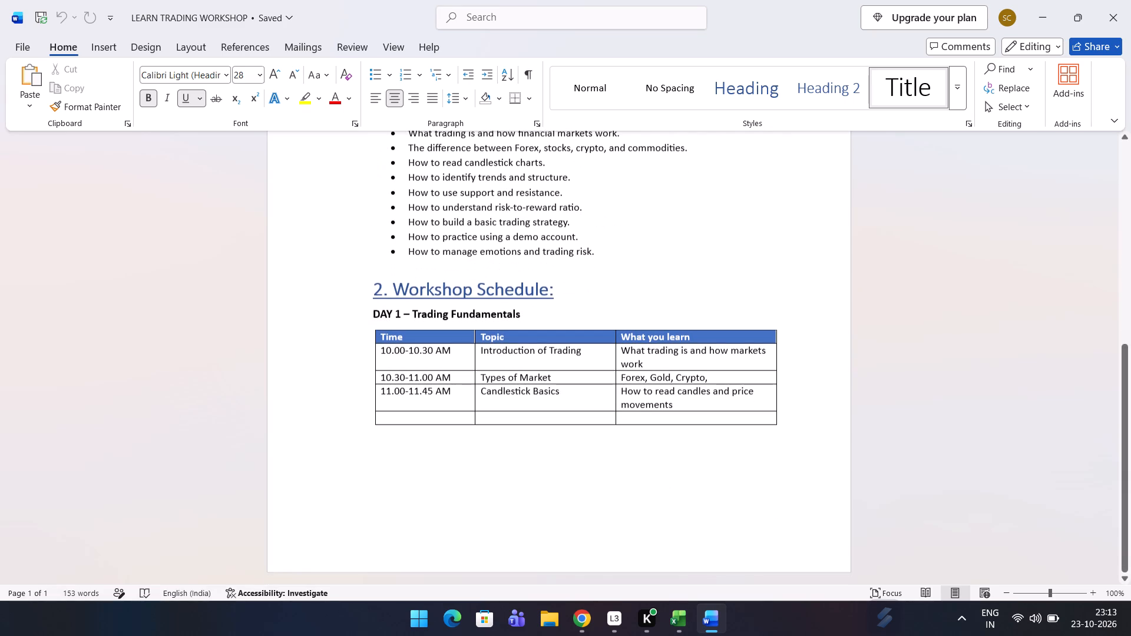
pyautogui.click(368, 424)
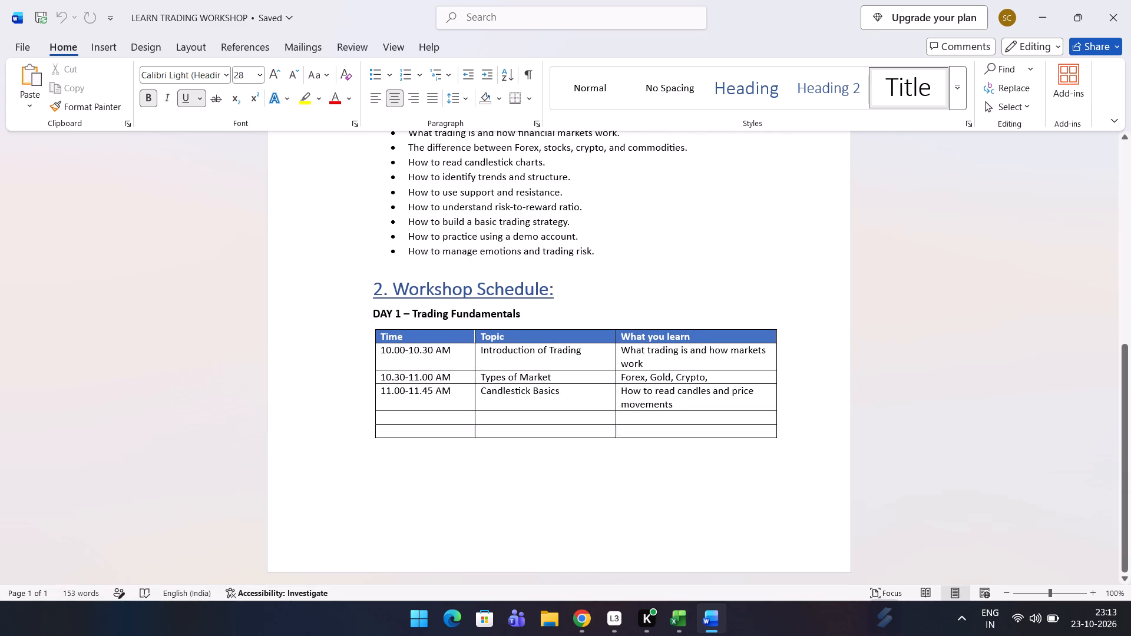
pyautogui.click(368, 424)
pyautogui.click(368, 424)
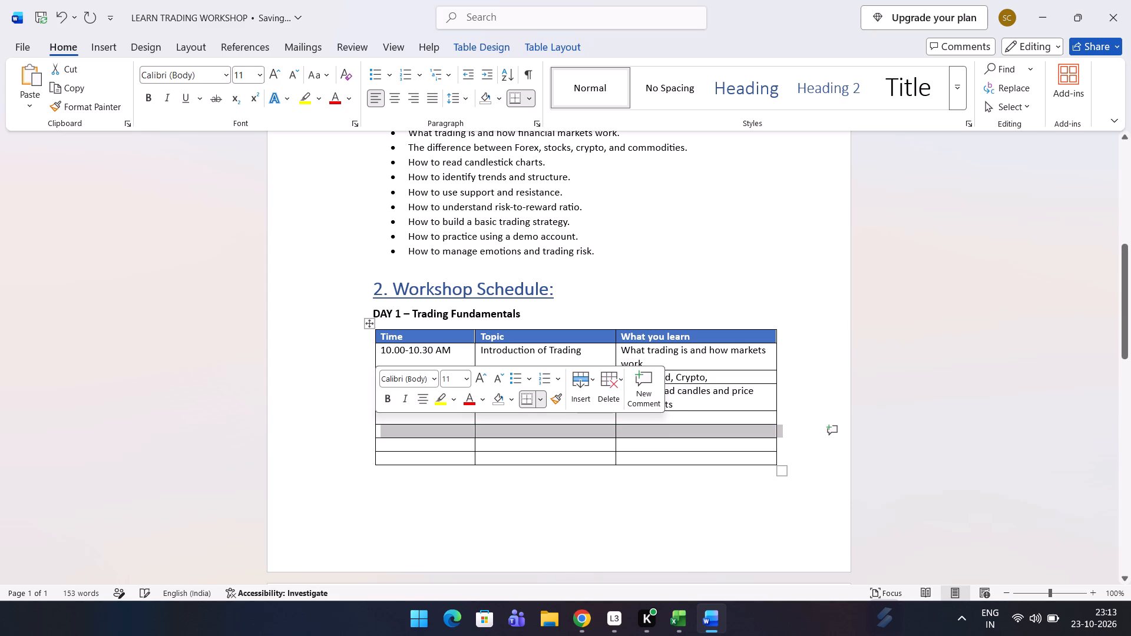
# Enter 11.45-12.00 PM as the time in the first empty row below Candlestick Basics.
pyautogui.click(388, 418)
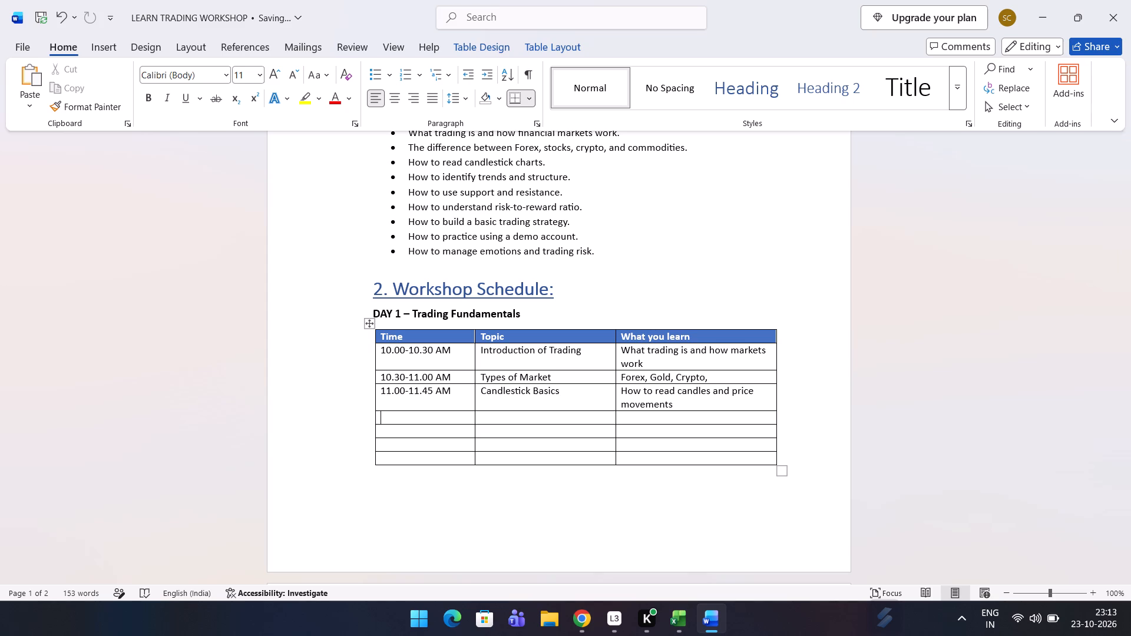
pyautogui.write('11.45')
pyautogui.press('-')
pyautogui.write('12')
pyautogui.write('.00')
pyautogui.press('space')
pyautogui.write('p')
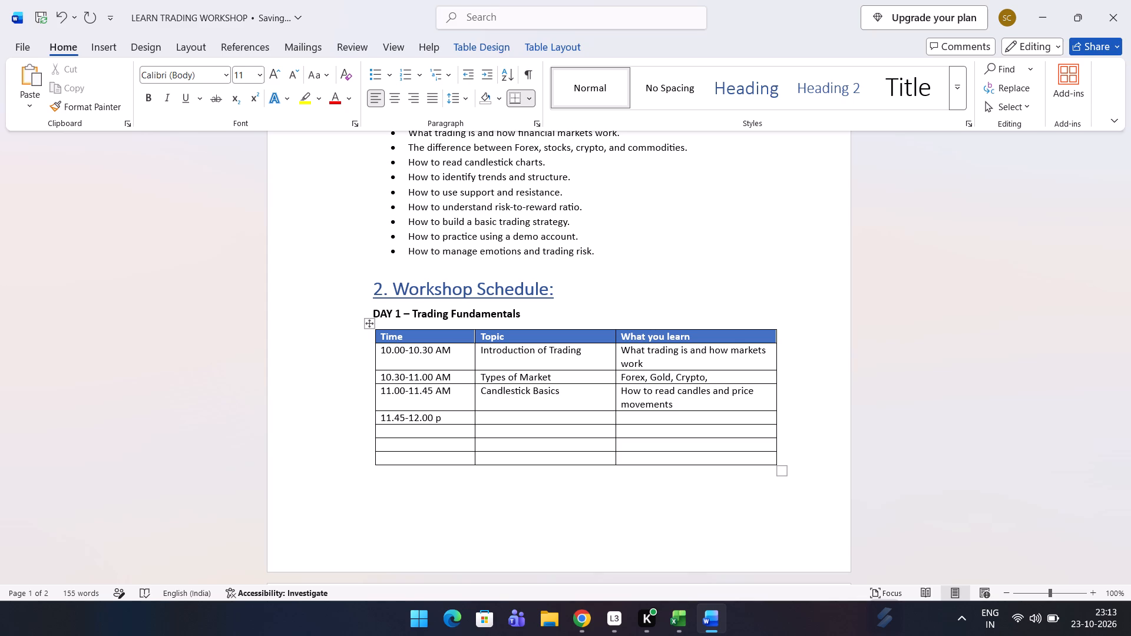
pyautogui.press('BackSpace')
pyautogui.press('BackSpace')
pyautogui.press('p')
pyautogui.press('BackSpace')
pyautogui.press('space')
pyautogui.write('PM')
pyautogui.press('space')
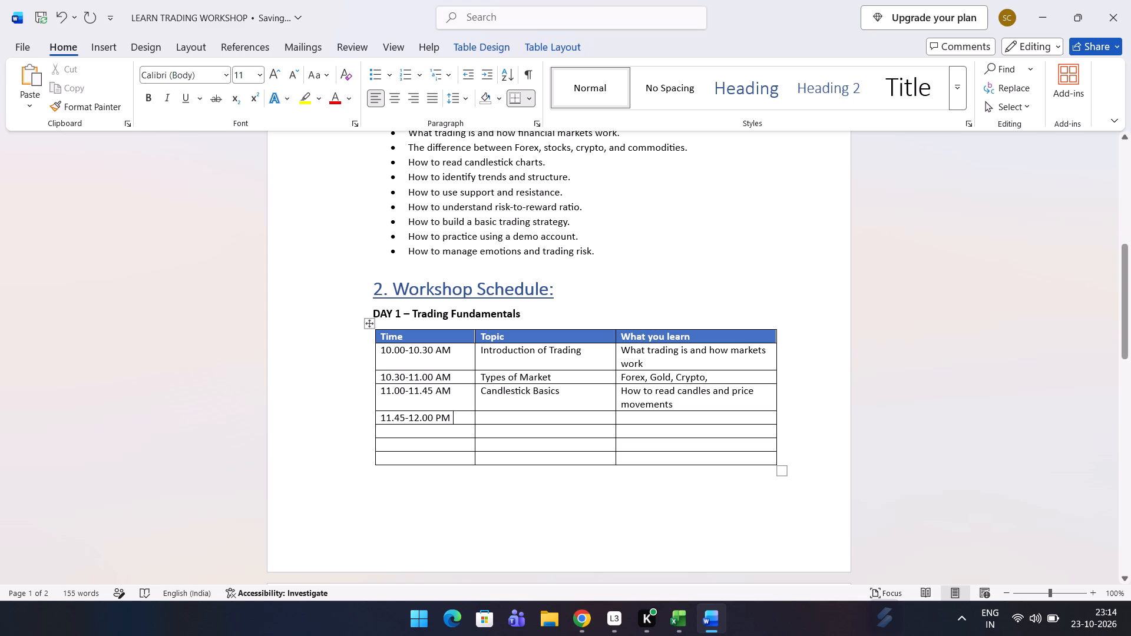
# Fill the 11.45-12.00 PM row with the topic Break and a dash under What you learn.
pyautogui.click(495, 422)
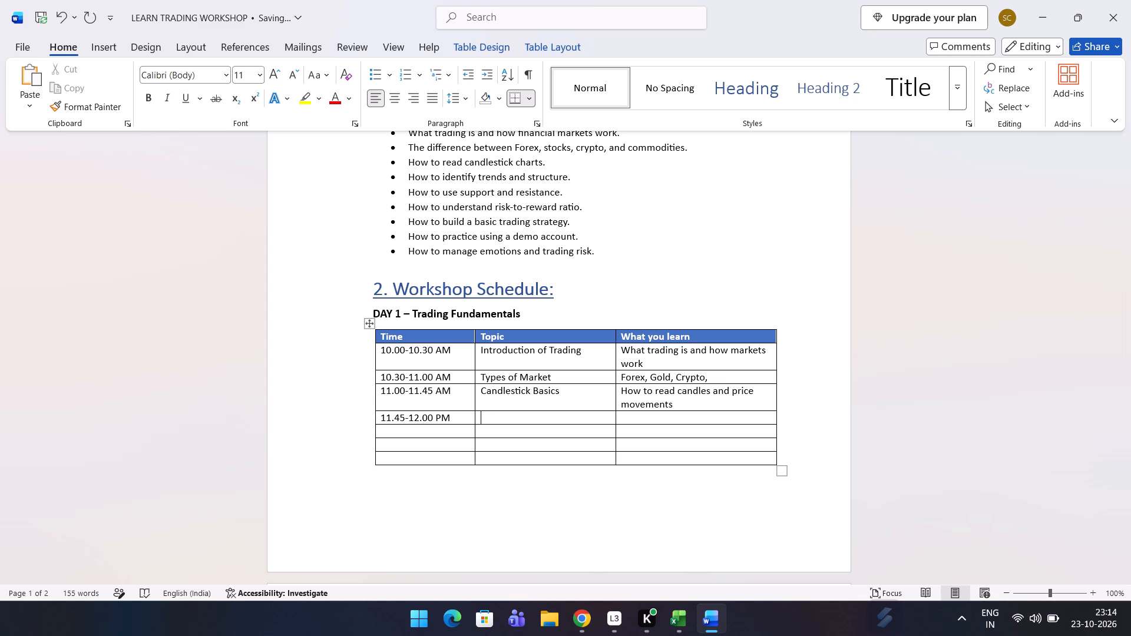
pyautogui.press('b')
pyautogui.write('reak')
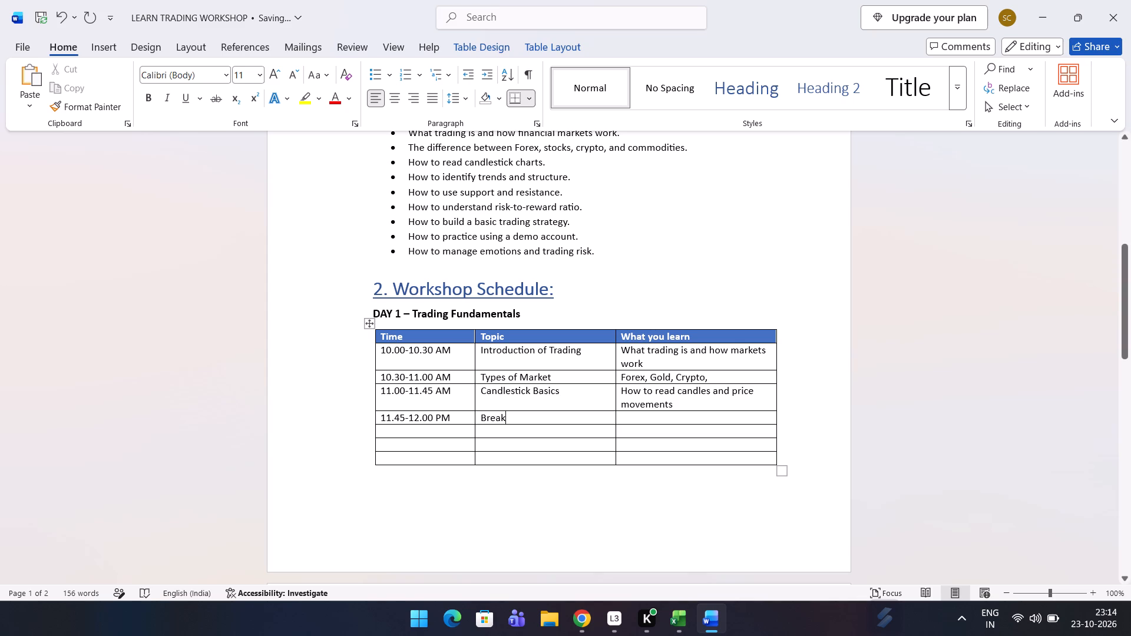
pyautogui.click(634, 415)
pyautogui.press('-')
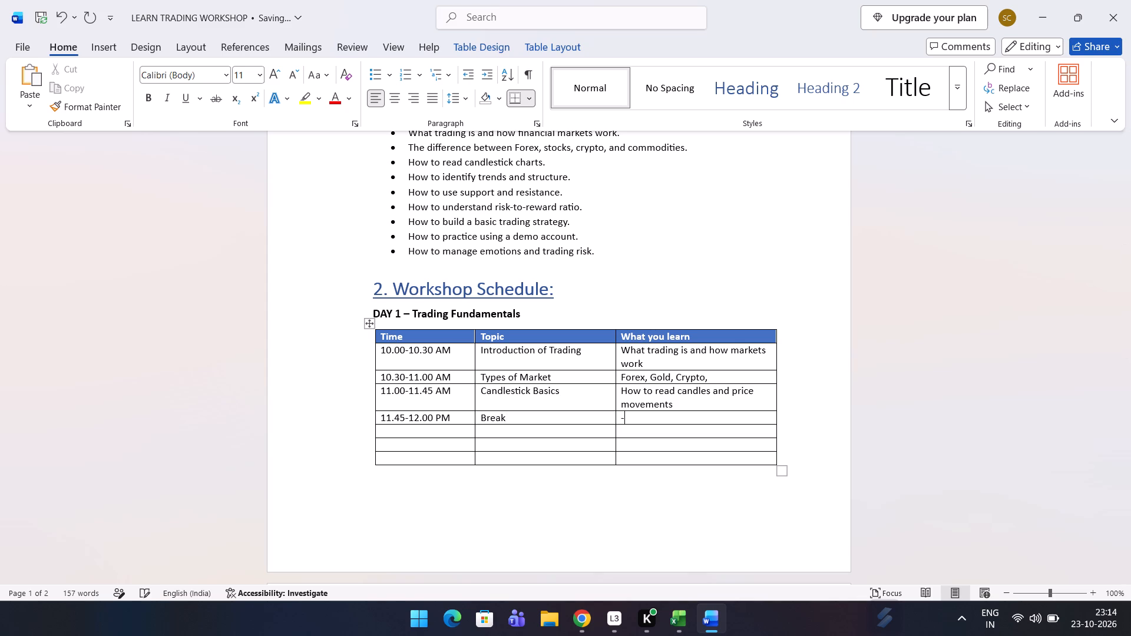
# Enter 12.00-12.45 PM as the time in the row below the Break row.
pyautogui.click(413, 438)
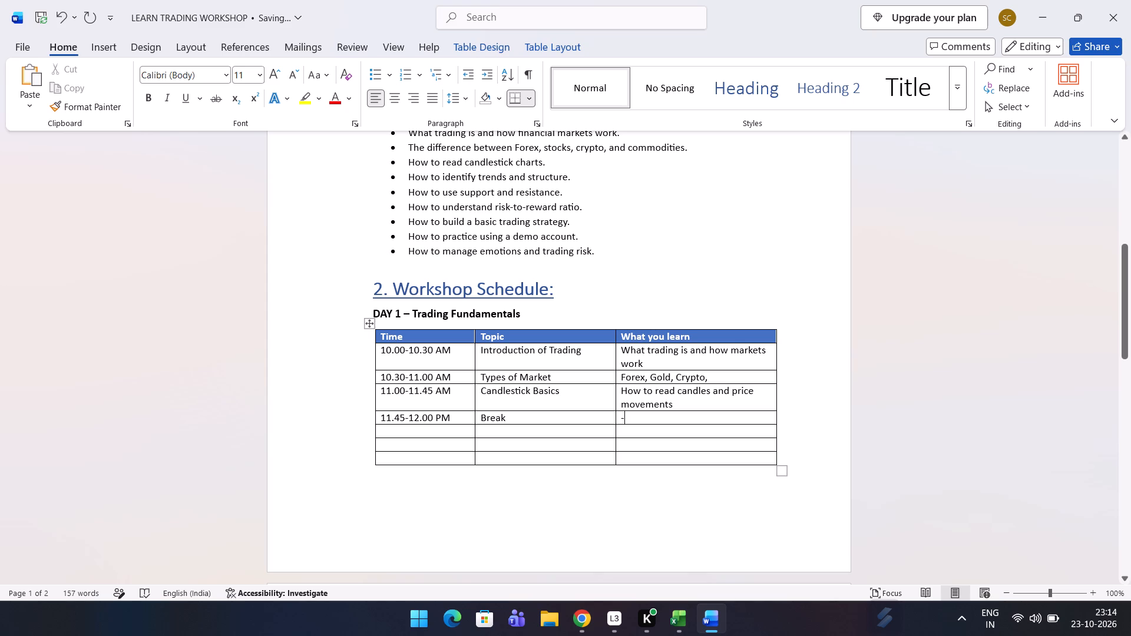
pyautogui.click(391, 431)
pyautogui.write('12.00')
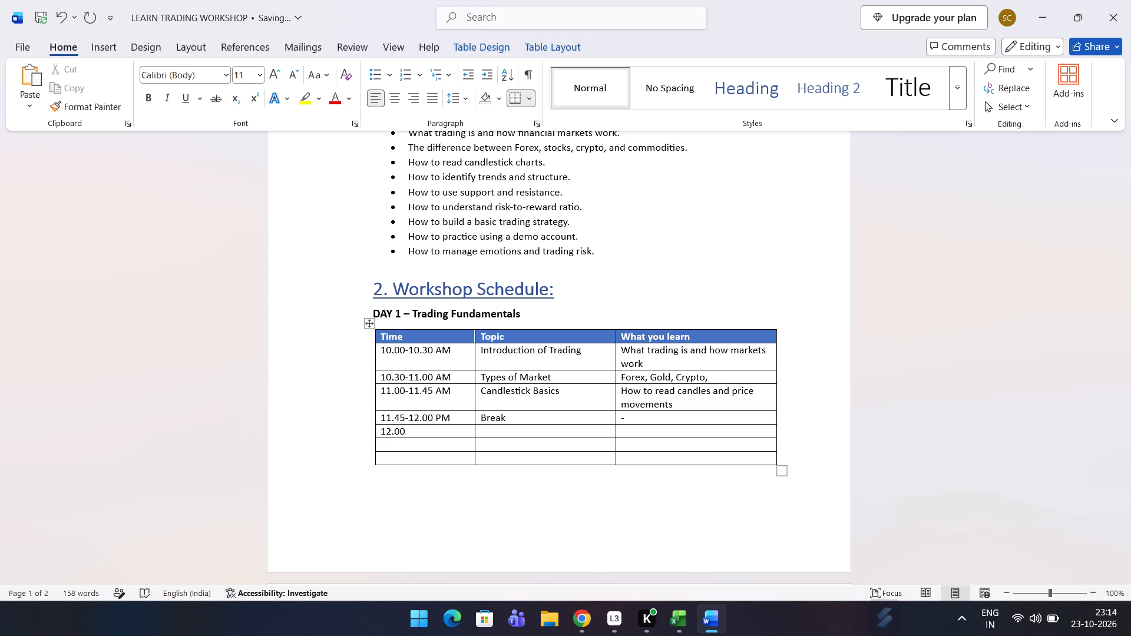
pyautogui.write('-')
pyautogui.press('space')
pyautogui.press('BackSpace')
pyautogui.write('12')
pyautogui.press('.')
pyautogui.write('3\\45\\\\\\')
pyautogui.press('BackSpace')
pyautogui.press('BackSpace')
pyautogui.press('BackSpace')
pyautogui.press('BackSpace')
pyautogui.press('BackSpace')
pyautogui.press('BackSpace')
pyautogui.press('BackSpace')
pyautogui.press('BackSpace')
pyautogui.press('BackSpace')
pyautogui.write('2.45')
pyautogui.press('space')
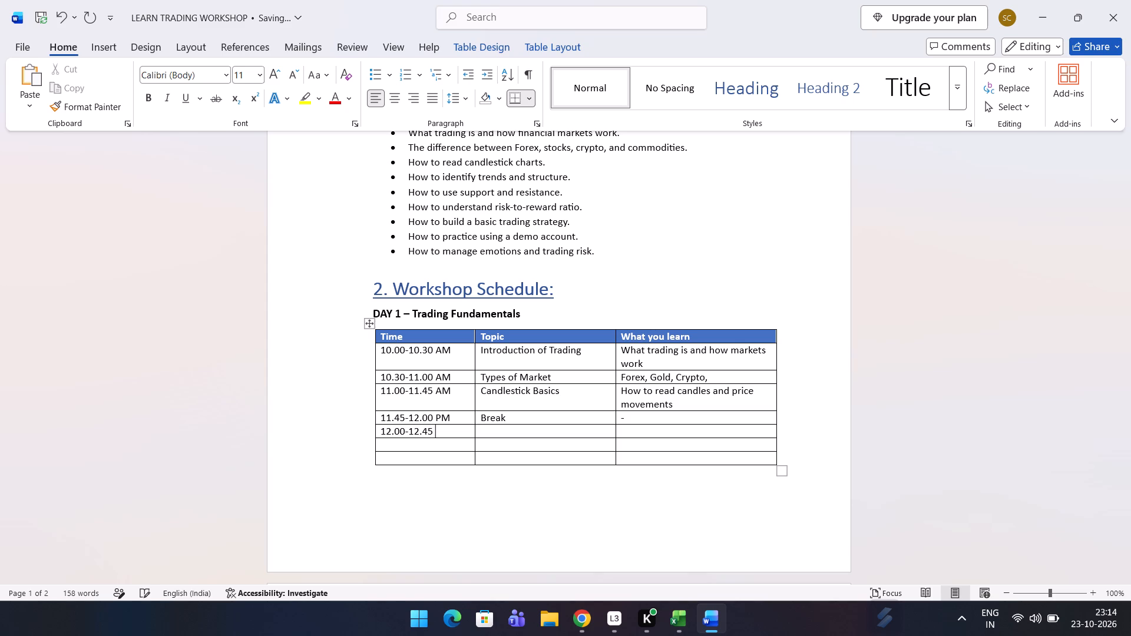
pyautogui.write('PM')
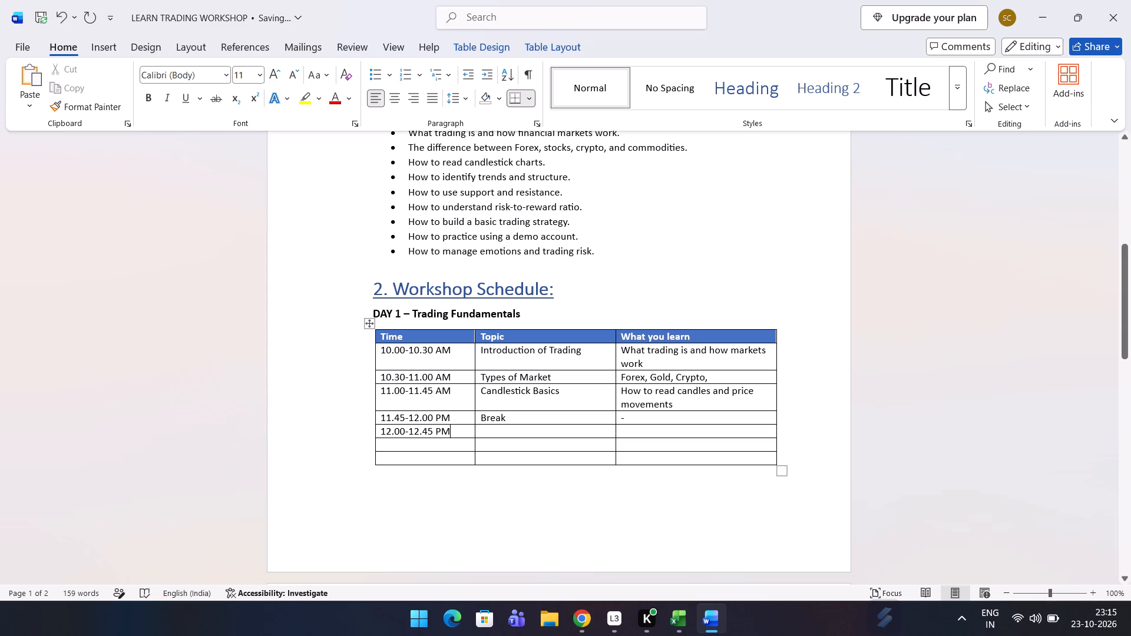
# Enter Market structure as the topic in the 12.00-12.45 PM row.
pyautogui.click(495, 430)
pyautogui.write('arket')
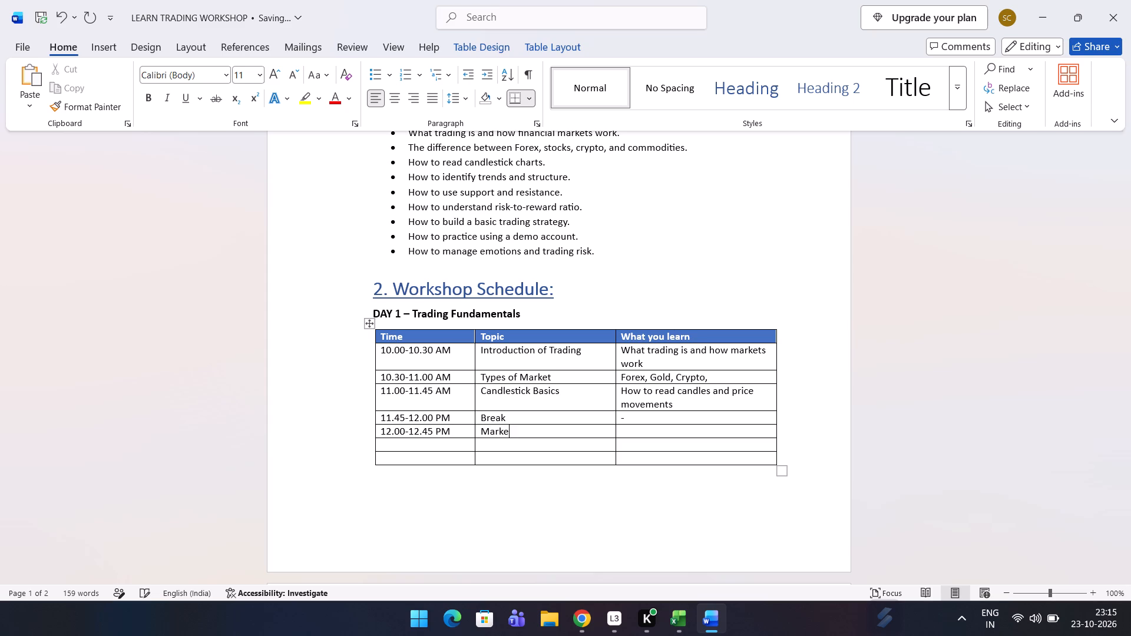
pyautogui.press('space')
pyautogui.write('structure')
# Fill What you learn in the Market structure row with "Uptrends, down trends, and sideways markets".
pyautogui.click(627, 427)
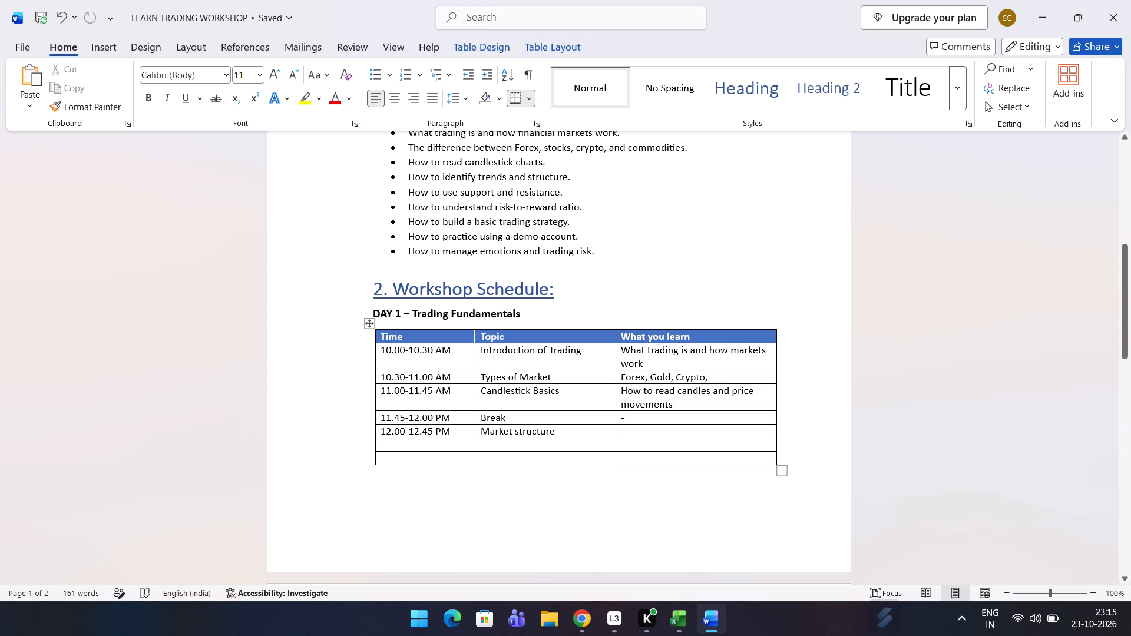
pyautogui.write('uptrends')
pyautogui.press('space')
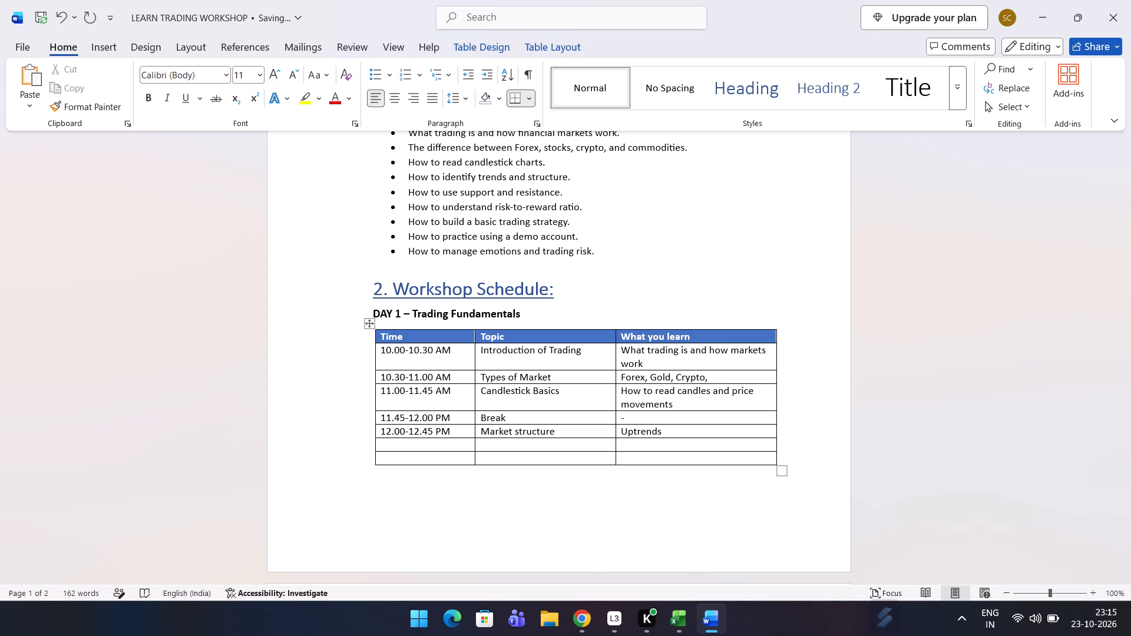
pyautogui.press('BackSpace')
pyautogui.write(', down trends')
pyautogui.press('space')
pyautogui.press('BackSpace')
pyautogui.write(',')
pyautogui.press('space')
pyautogui.write('and')
pyautogui.press('space')
pyautogui.write('sideways')
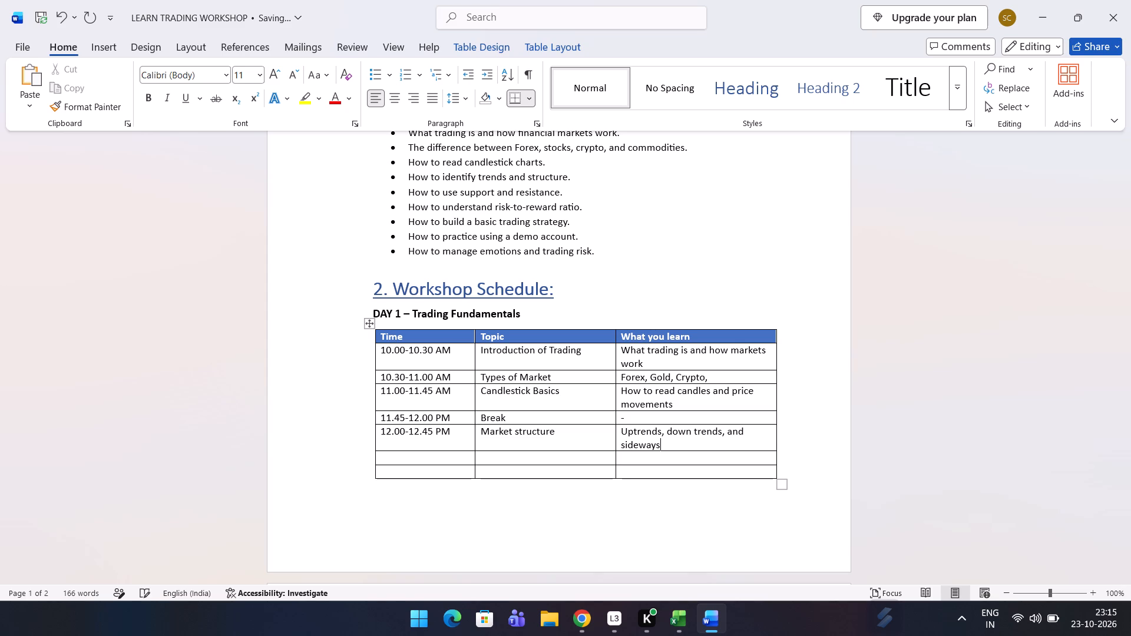
pyautogui.press('space')
pyautogui.write('markets')
# Enter 12.45 – 1.30 PM as the time in the row below Market structure.
pyautogui.click(402, 454)
pyautogui.write('12.45')
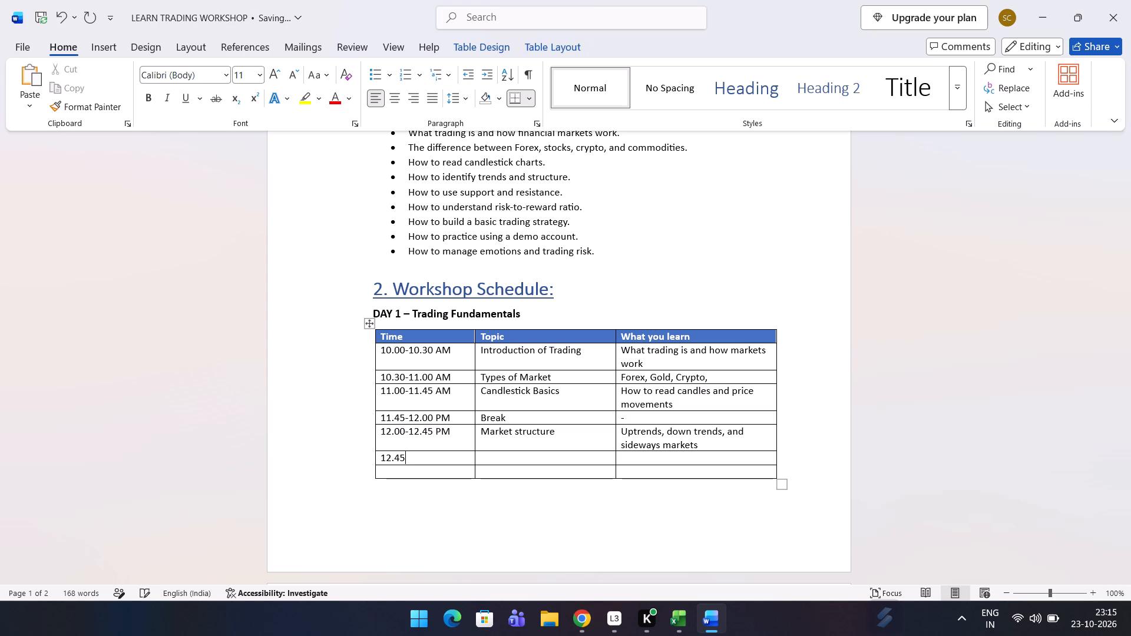
pyautogui.press('space')
pyautogui.write('-')
pyautogui.press('space')
pyautogui.press('1')
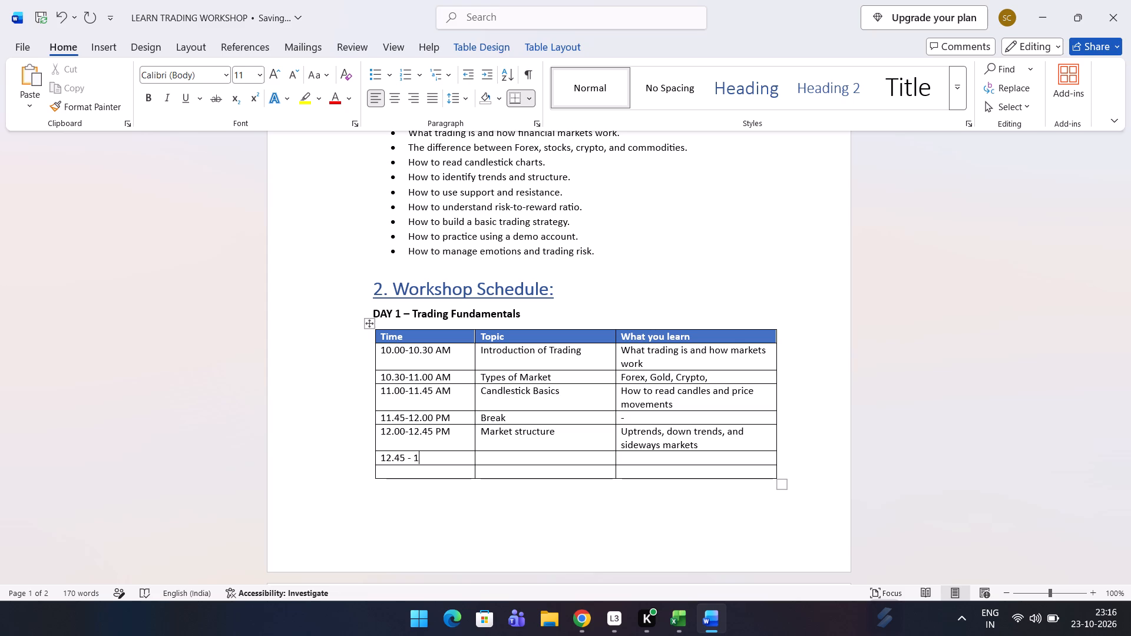
pyautogui.press('.')
pyautogui.write('30')
pyautogui.press('space')
pyautogui.write('PM')
pyautogui.press('space')
# Enter Support & resistance as the topic in the 12.45 – 1.30 PM row.
pyautogui.click(497, 460)
pyautogui.write('su')
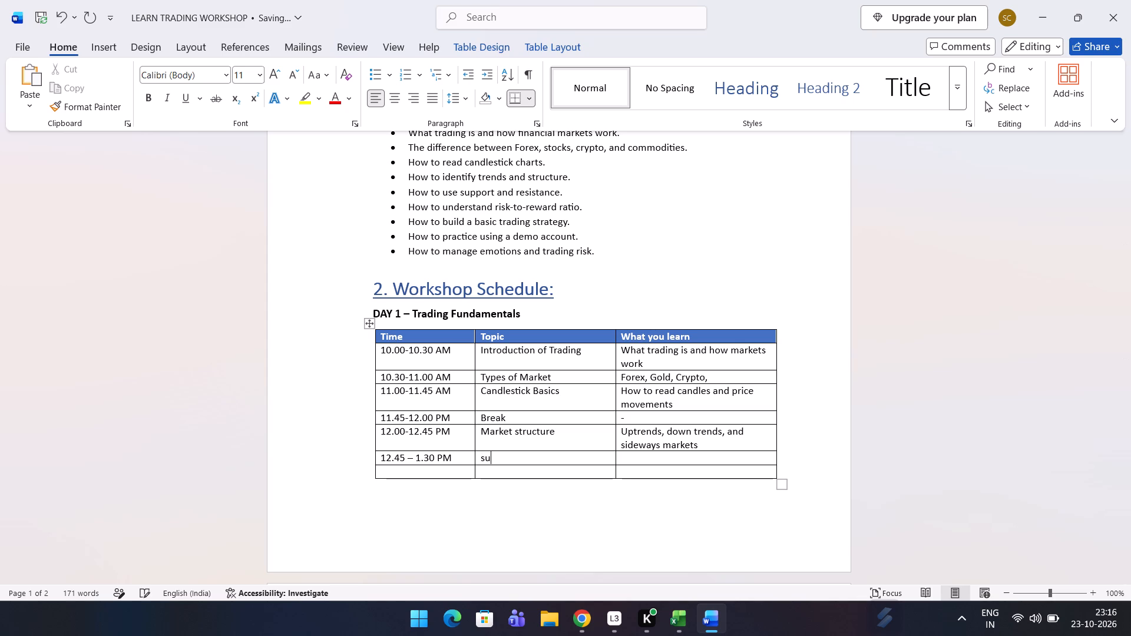
pyautogui.press('BackSpace')
pyautogui.write('upport')
pyautogui.press('space')
pyautogui.write('& resistance')
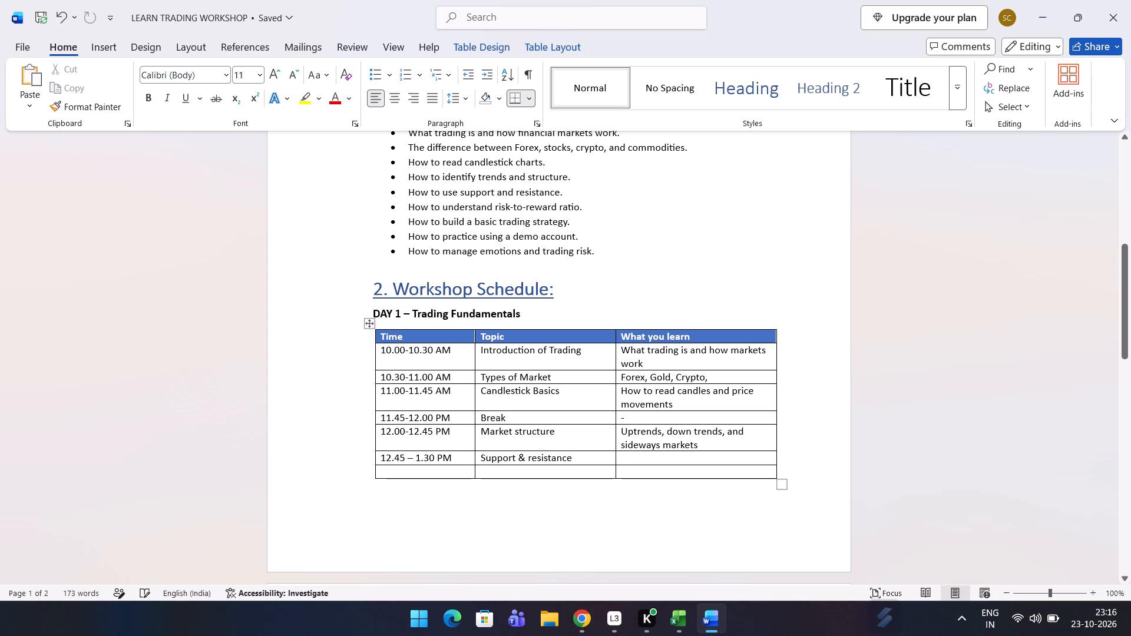
# Fill What you learn in the Support & resistance row with "Identifying important price levels".
pyautogui.write('dent')
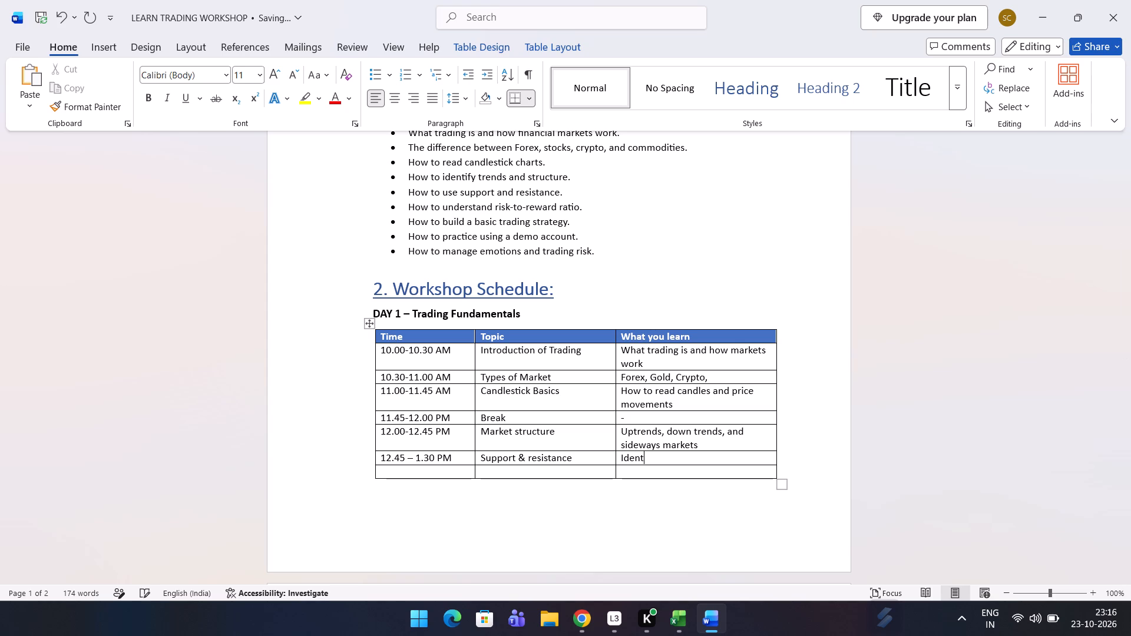
pyautogui.write('ifying')
pyautogui.press('space')
pyautogui.write('importamt')
pyautogui.press('BackSpace')
pyautogui.press('BackSpace')
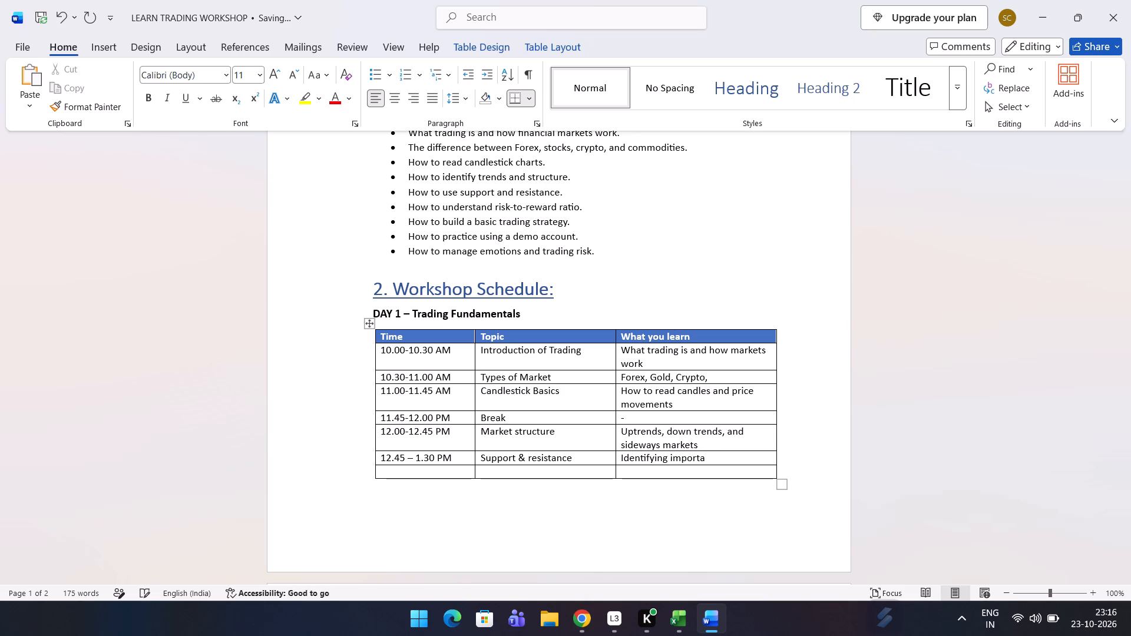
pyautogui.write('nt')
pyautogui.press('space')
pyautogui.write('price')
pyautogui.press('space')
pyautogui.write('levels')
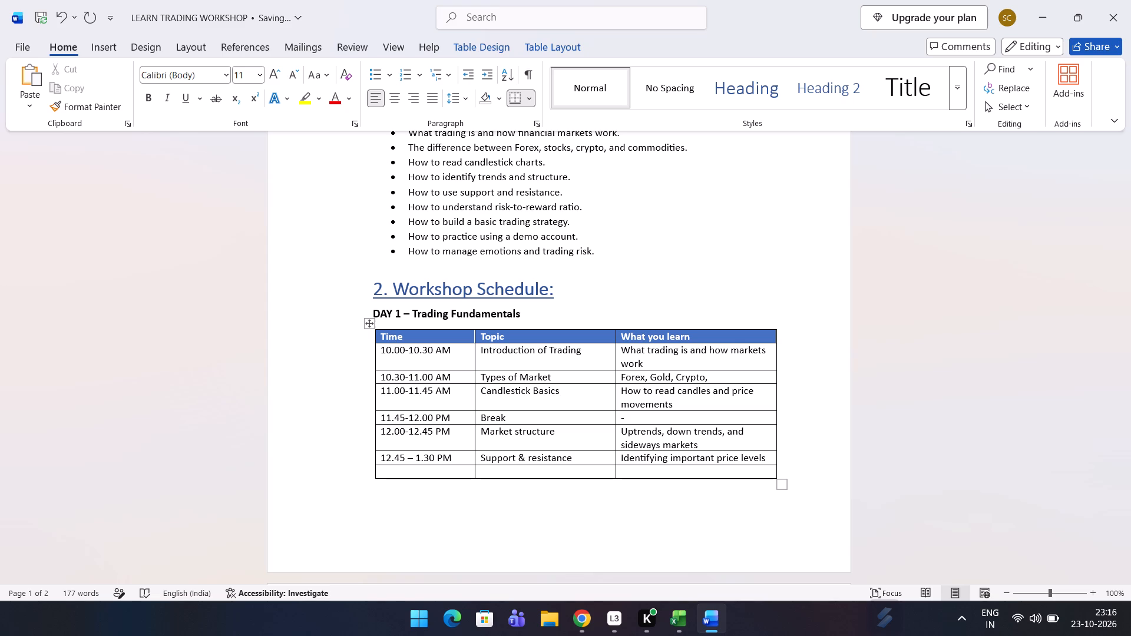
# Add four more empty rows at the bottom of the DAY 1 – Trading Fundamentals schedule table.
pyautogui.click(438, 478)
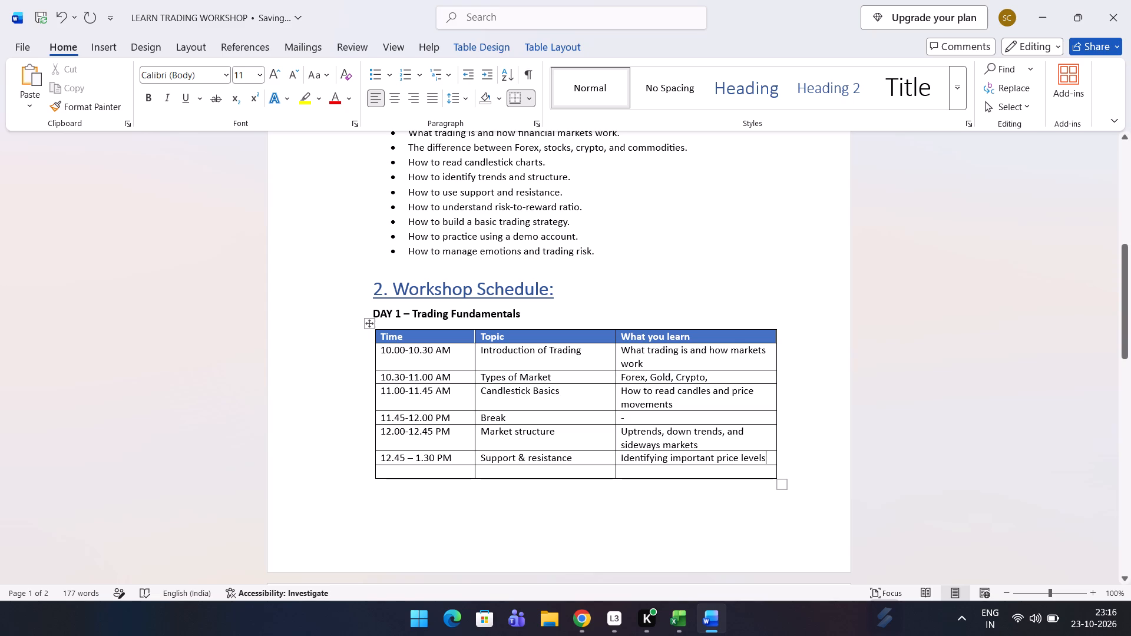
pyautogui.click(366, 481)
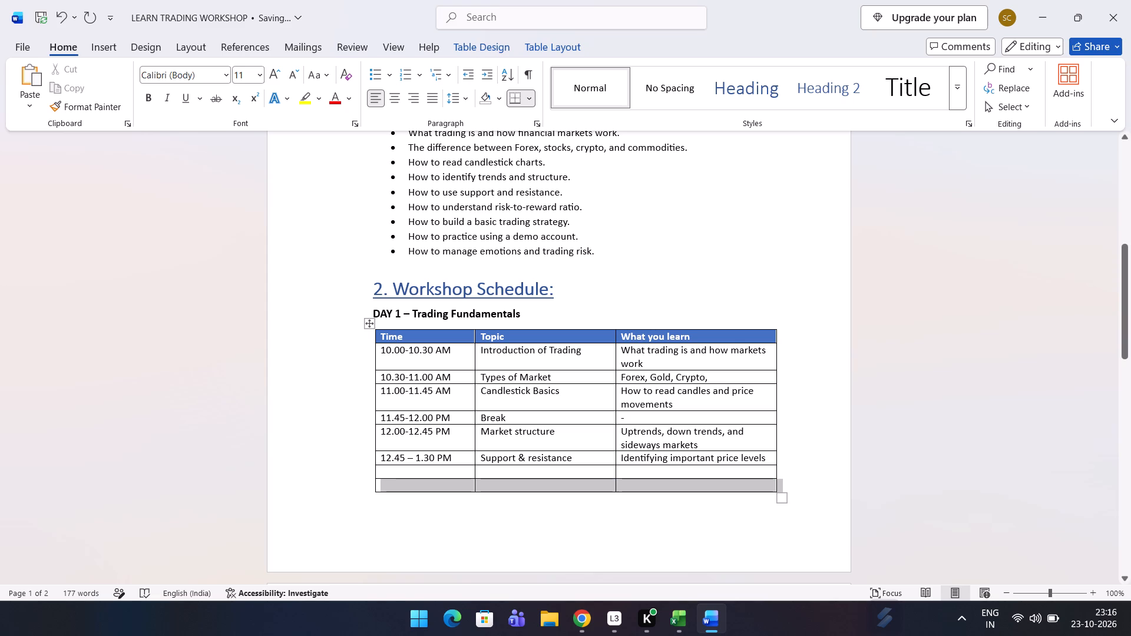
pyautogui.click(368, 478)
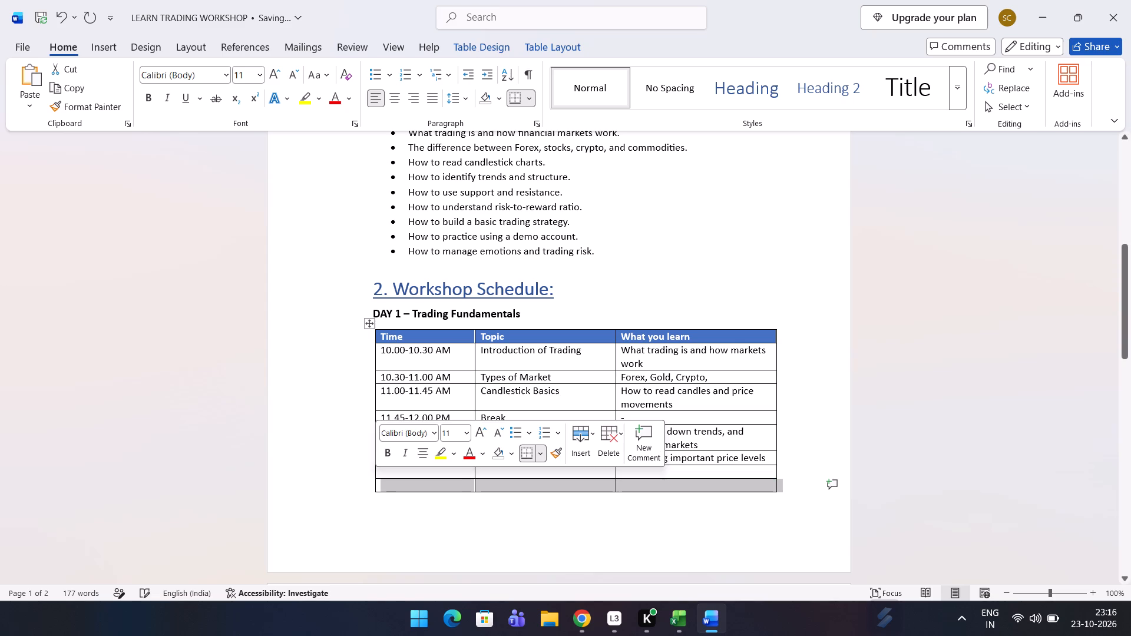
pyautogui.click(371, 478)
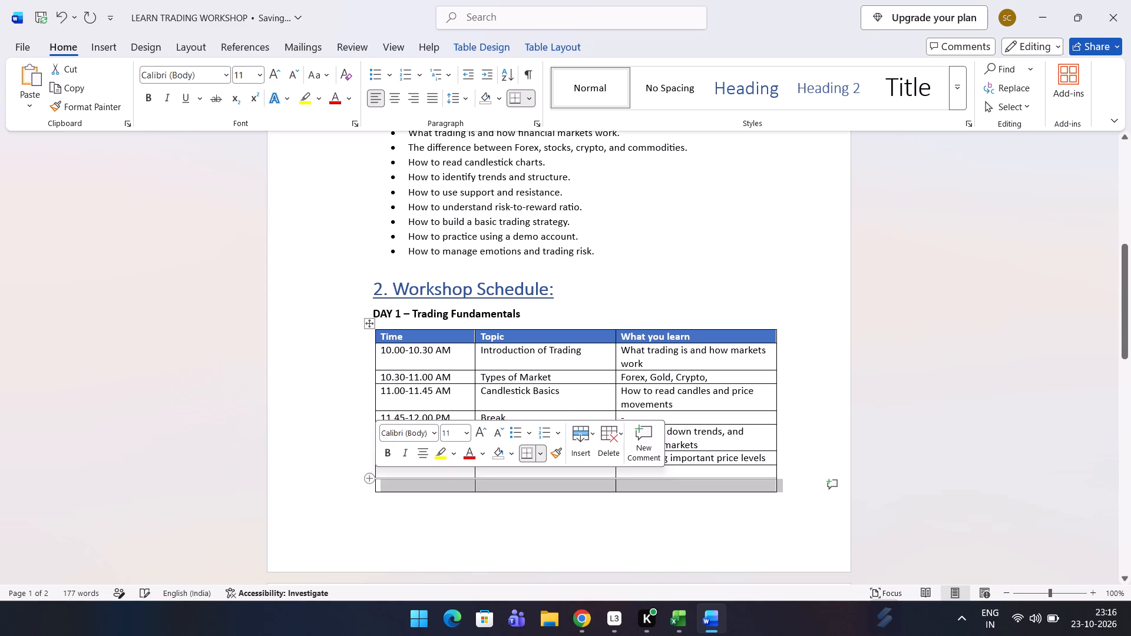
pyautogui.click(367, 478)
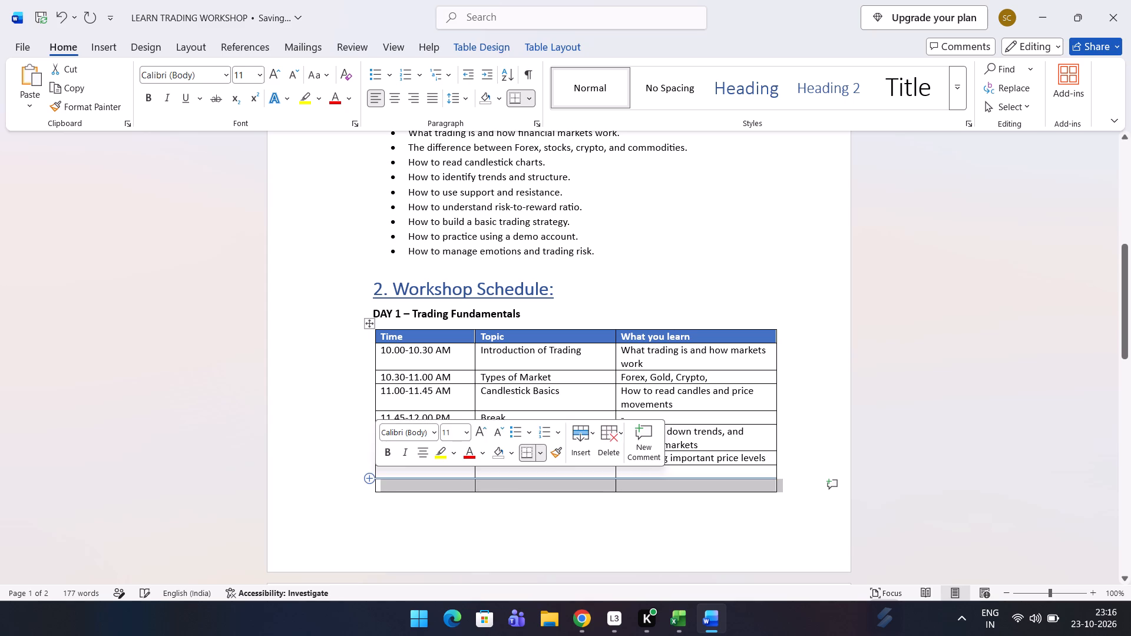
pyautogui.click(448, 558)
# Enter 1.30-2.00 PM as the time in the empty row below Support & resistance.
pyautogui.scroll(-2, 448, 558)
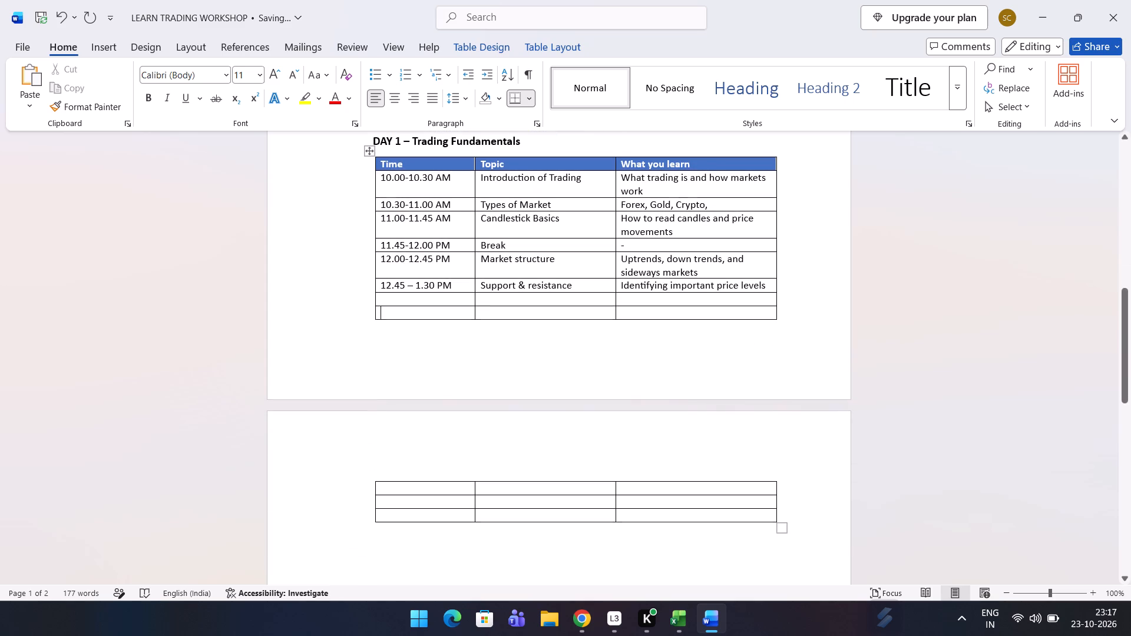
pyautogui.click(392, 304)
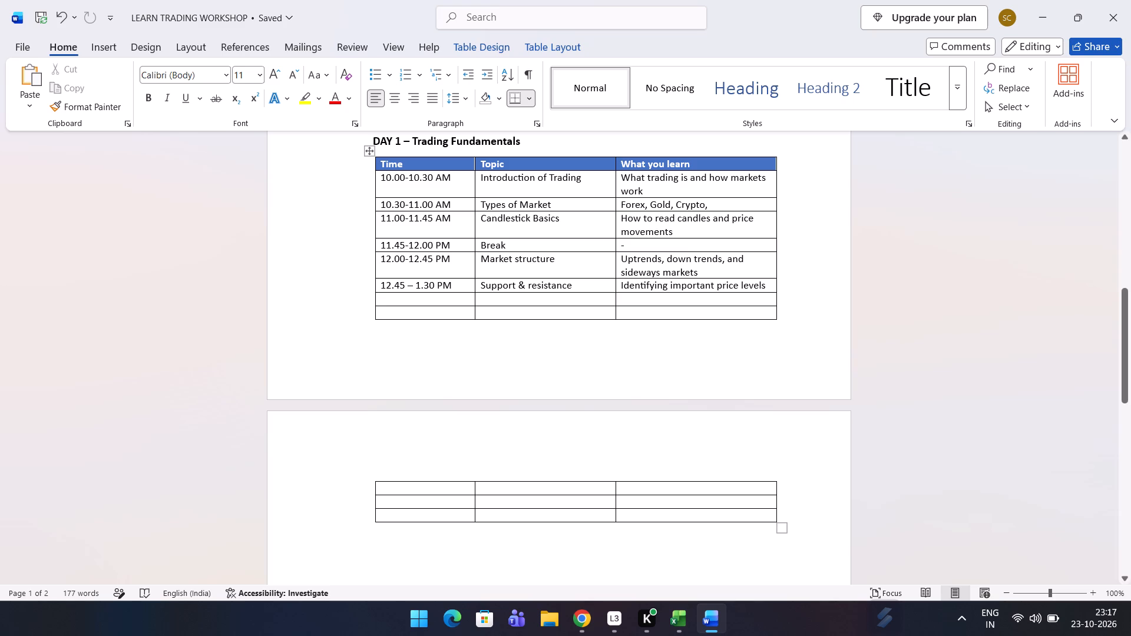
pyautogui.click(383, 301)
pyautogui.write('12')
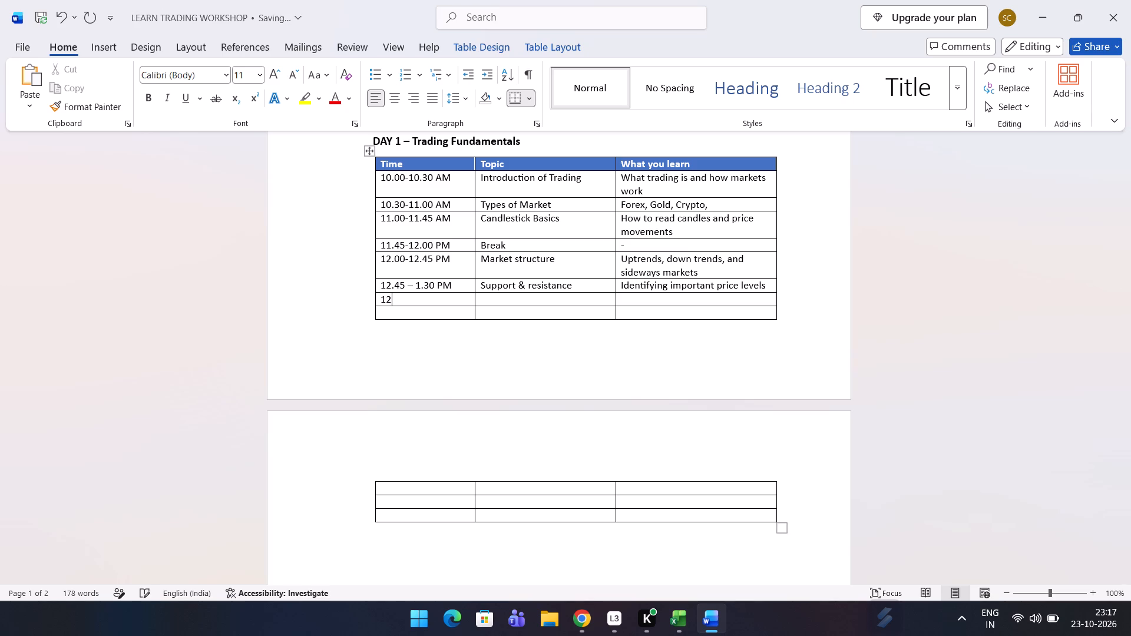
pyautogui.press('BackSpace')
pyautogui.write('.30 +')
pyautogui.press('BackSpace')
pyautogui.press('BackSpace')
pyautogui.press('-')
pyautogui.write('2.00')
pyautogui.press('space')
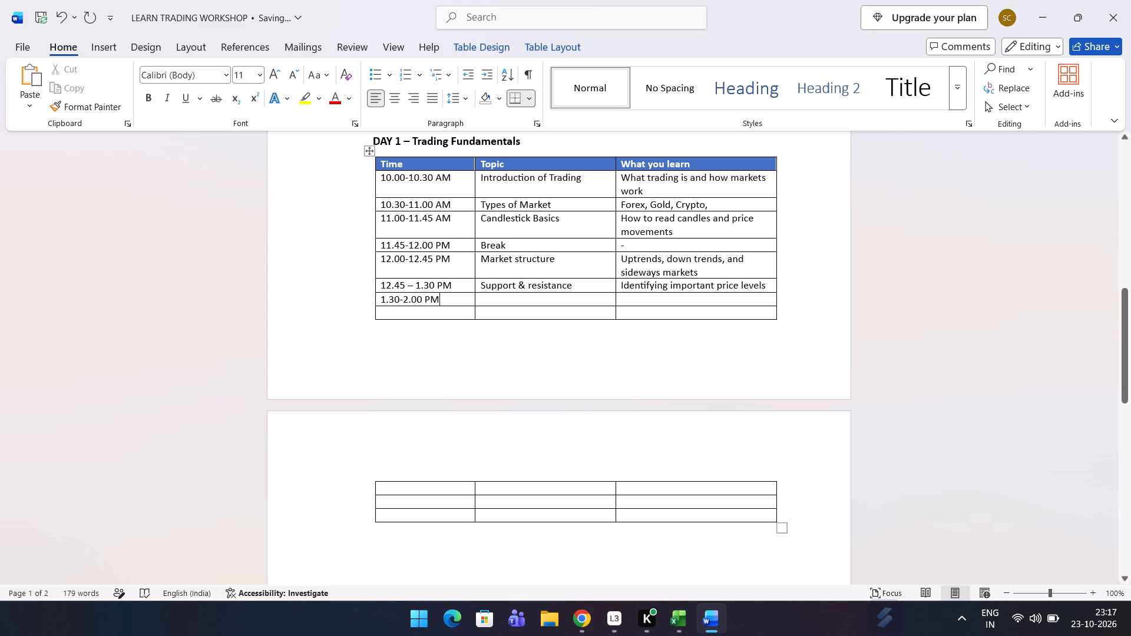
pyautogui.click(494, 292)
# Add spaces around the dash in the new row's time so it reads 1.30 - 2.00 PM.
pyautogui.click(404, 303)
pyautogui.press('space')
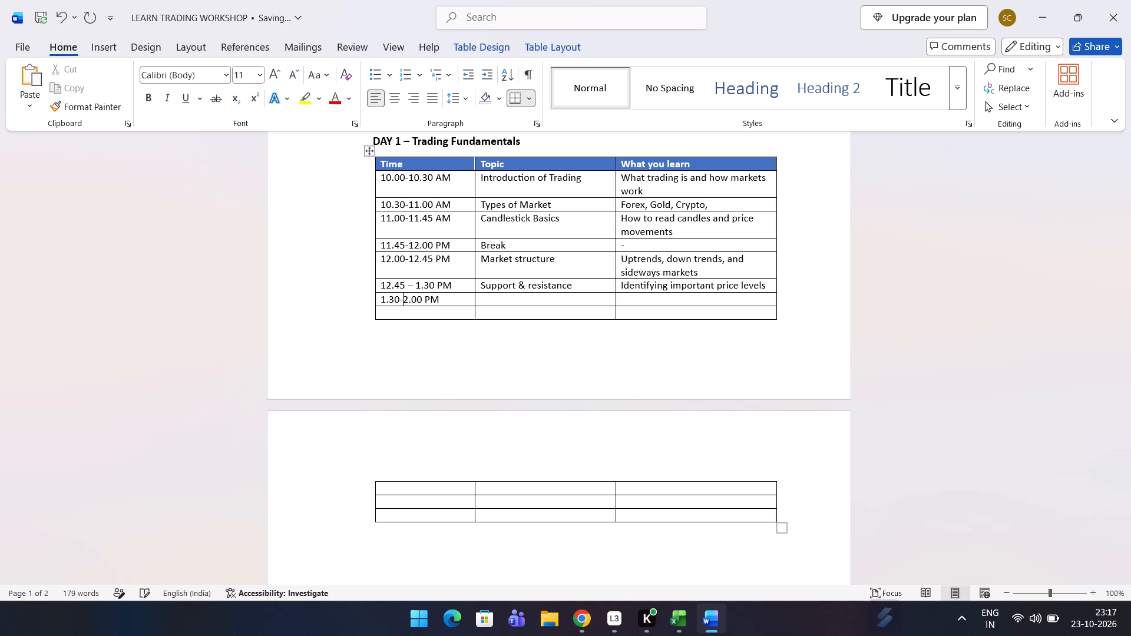
pyautogui.click(402, 301)
pyautogui.press('space')
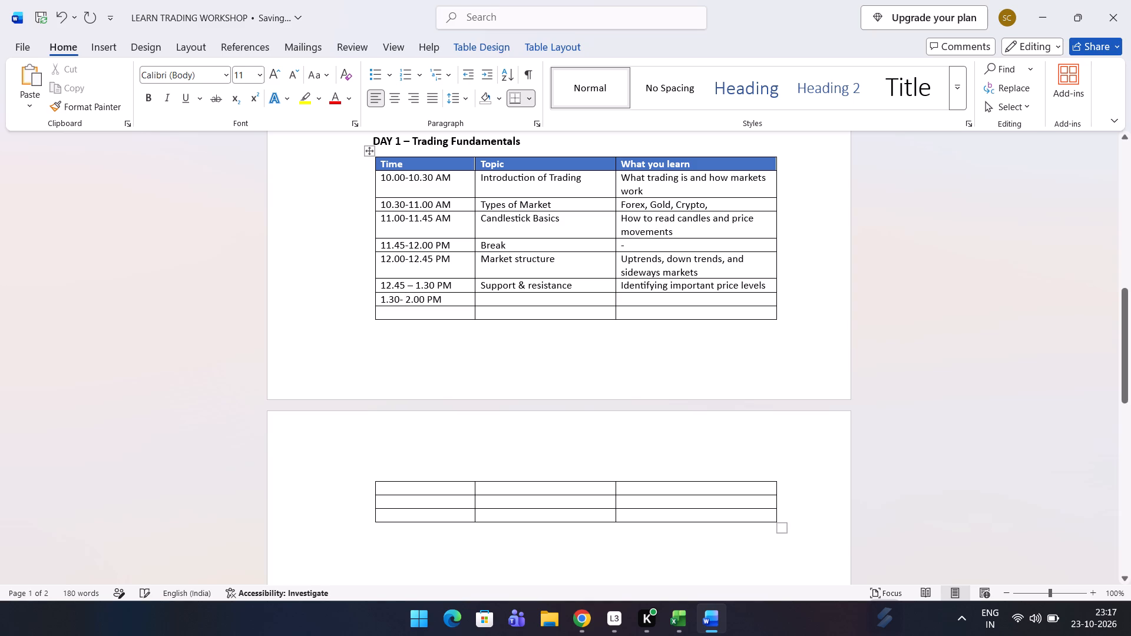
pyautogui.click(398, 299)
pyautogui.press('space')
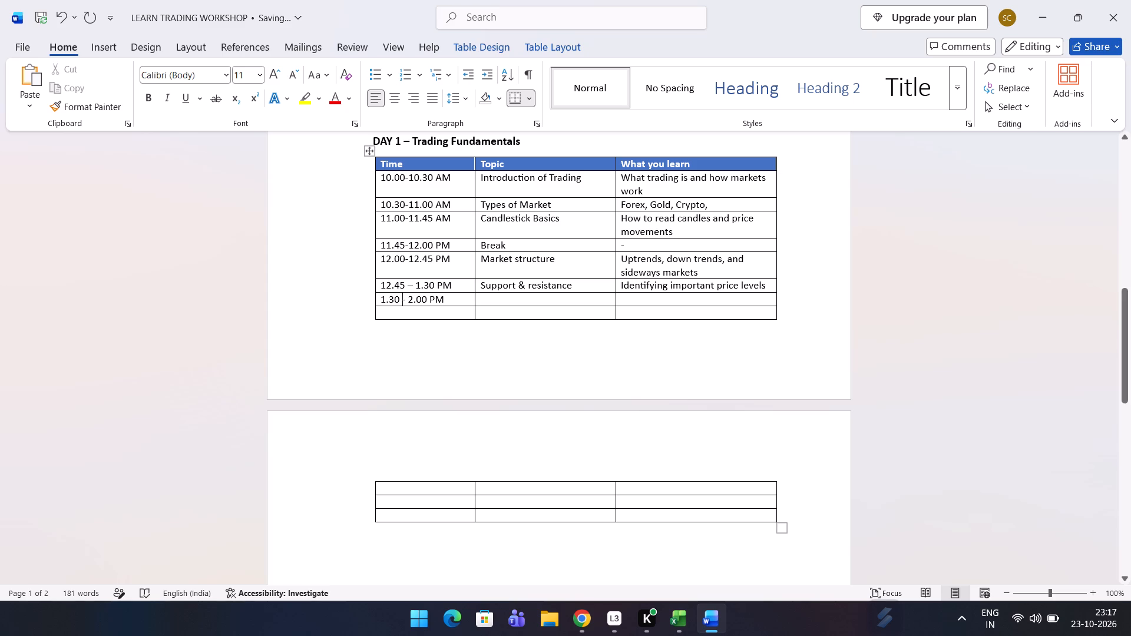
pyautogui.click(406, 301)
pyautogui.press('BackSpace')
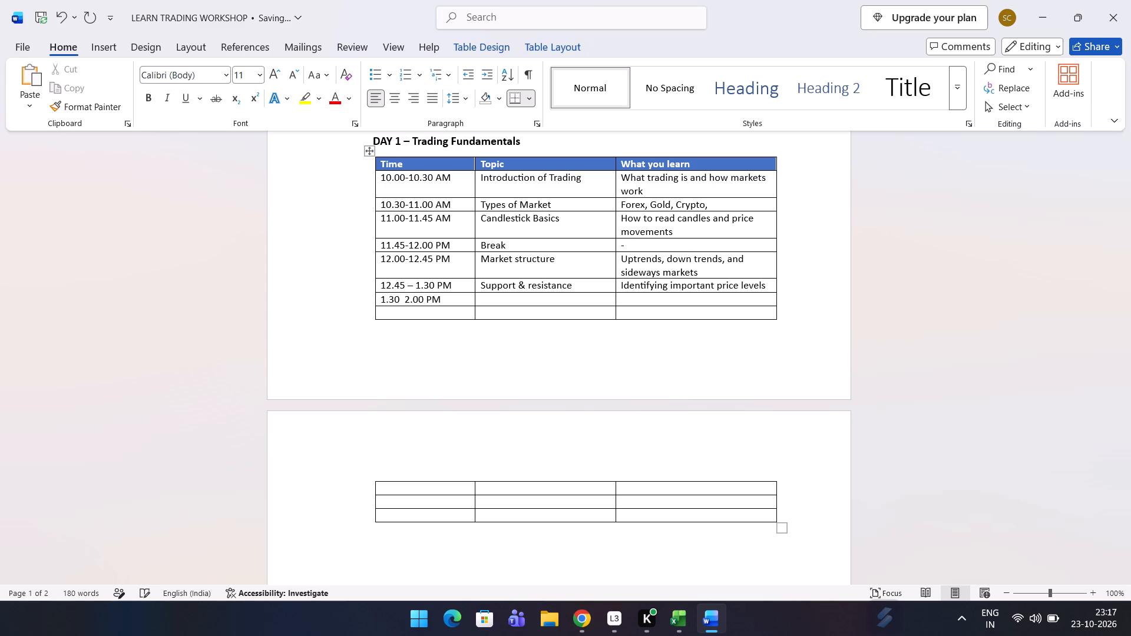
pyautogui.hotkey('shift', '_')
pyautogui.press('BackSpace')
pyautogui.press('-')
pyautogui.click(444, 297)
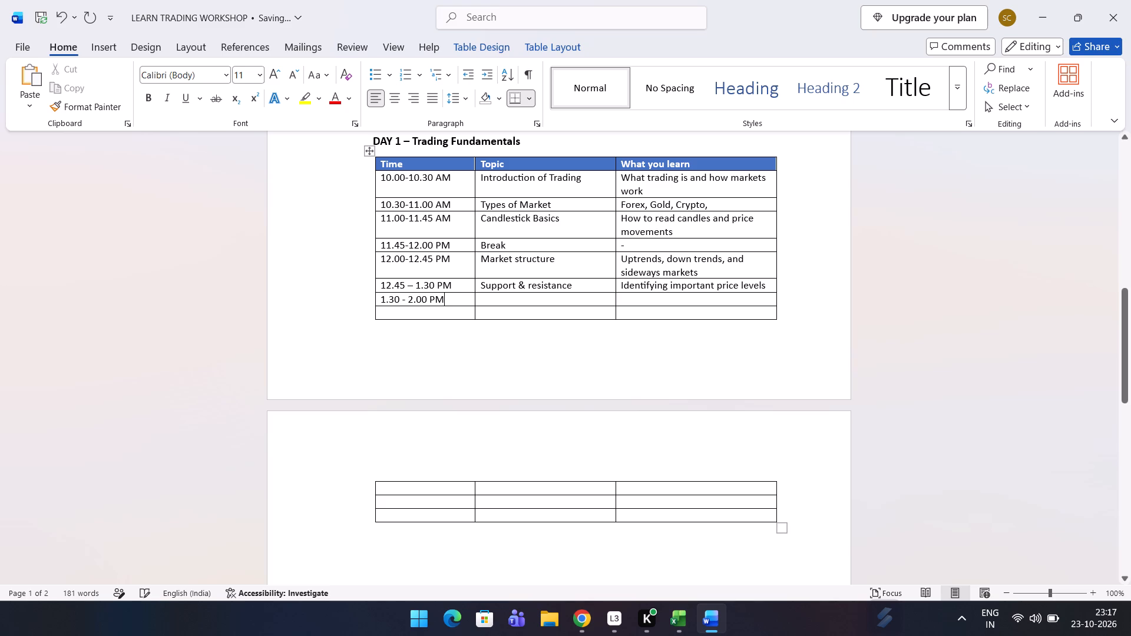
# Enter Practical session as the topic in the 1.30 - 2.00 PM row.
pyautogui.click(495, 296)
pyautogui.write('pre')
pyautogui.press('BackSpace')
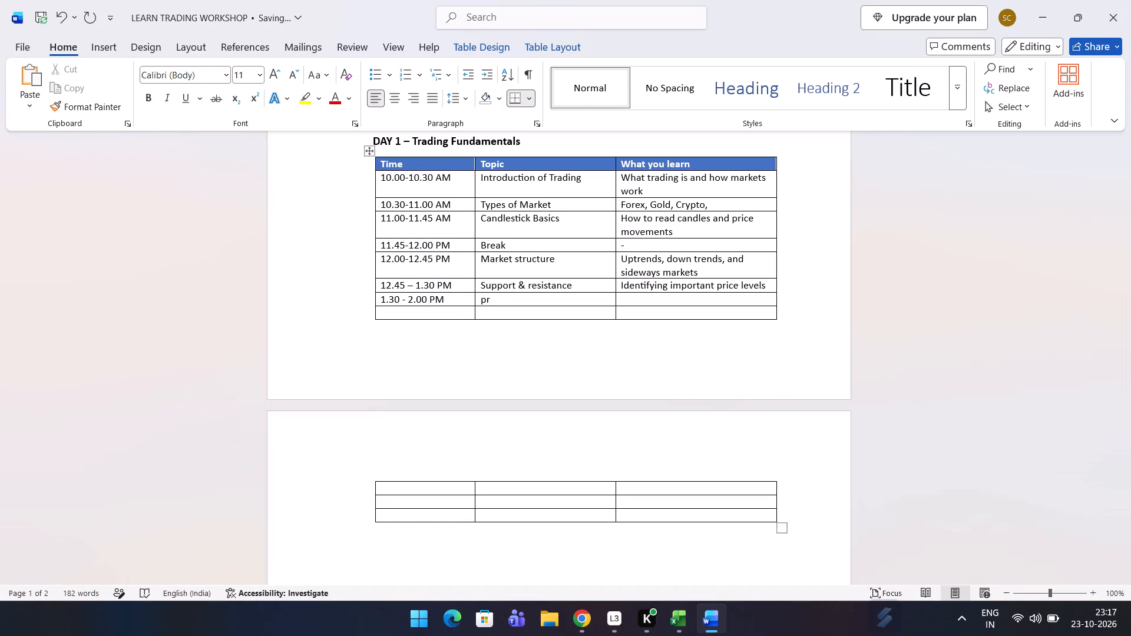
pyautogui.press('r')
pyautogui.press('BackSpace')
pyautogui.press('a')
pyautogui.write('ctical')
pyautogui.press('space')
pyautogui.write('sesson')
pyautogui.press('space')
pyautogui.press('BackSpace')
pyautogui.press('BackSpace')
pyautogui.press('BackSpace')
pyautogui.press('BackSpace')
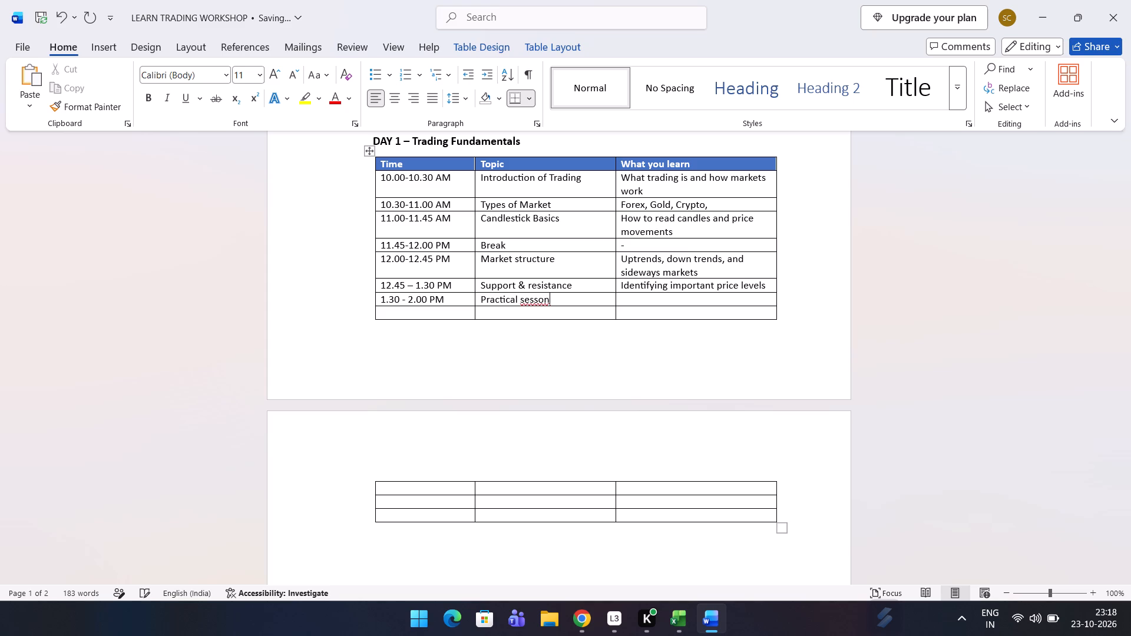
pyautogui.press('BackSpace')
pyautogui.write('ssion')
pyautogui.press('space')
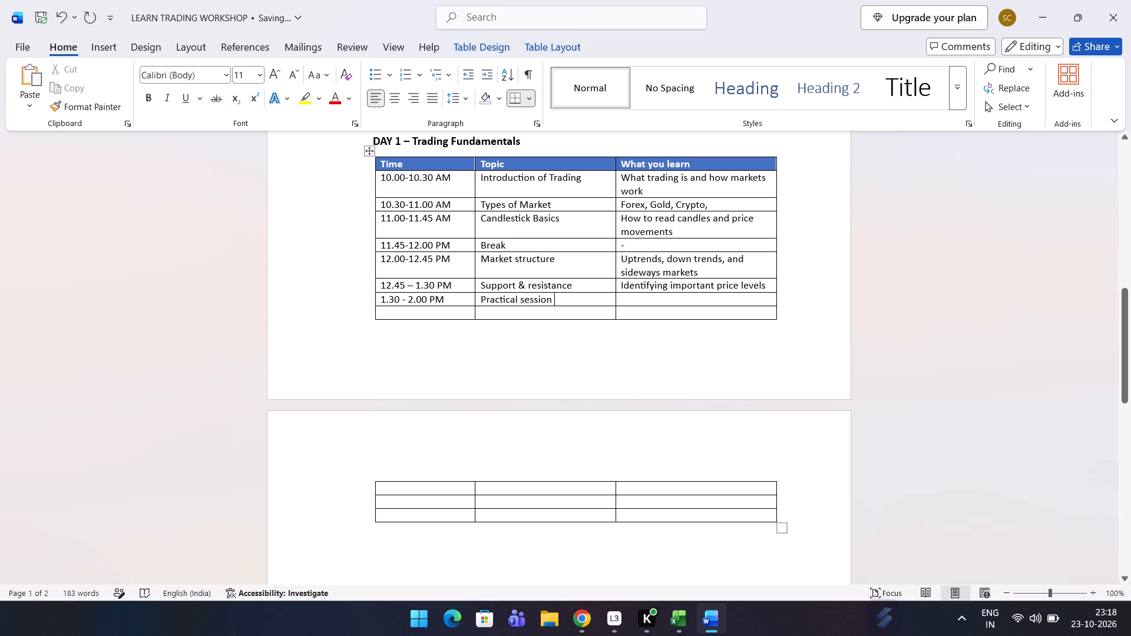
# Begin What you learn in the Practical session row with the word Analyse, applying the suggested spelling.
pyautogui.click(637, 302)
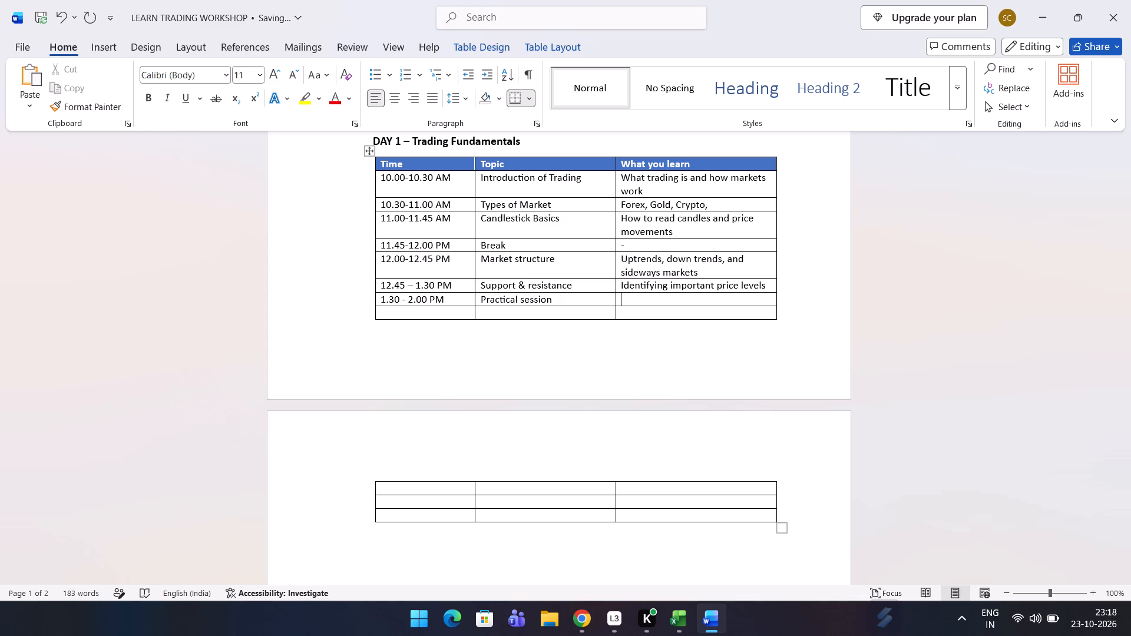
pyautogui.press('a')
pyautogui.write('na')
pyautogui.write('lyze')
pyautogui.press('space')
pyautogui.press('BackSpace')
pyautogui.press('BackSpace')
pyautogui.press('BackSpace')
pyautogui.press('BackSpace')
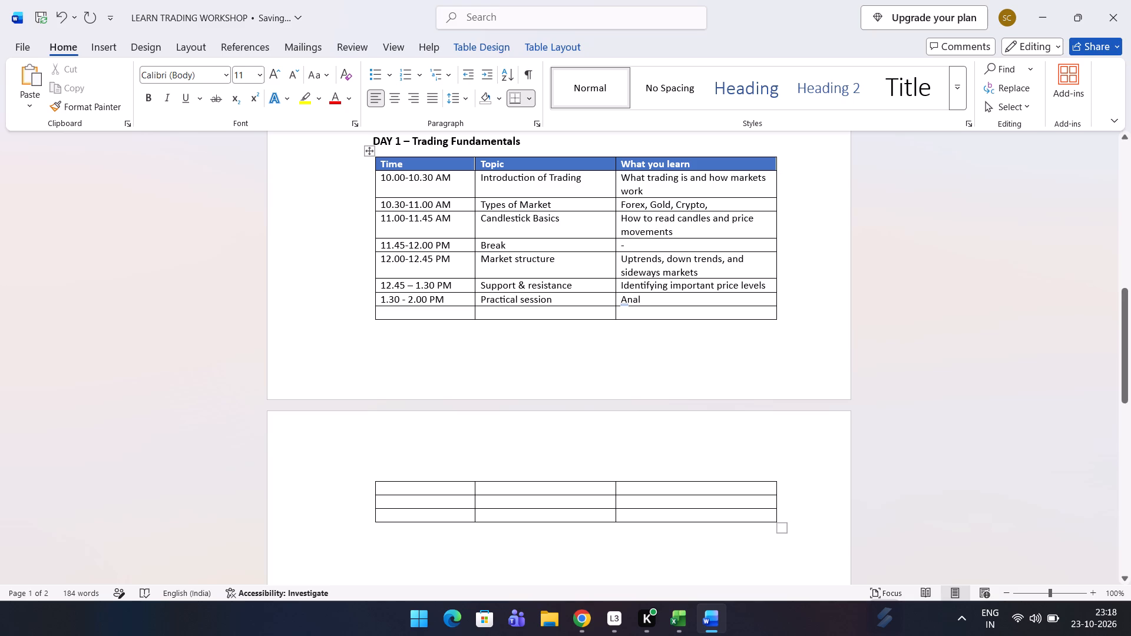
pyautogui.write('yze')
pyautogui.press('space')
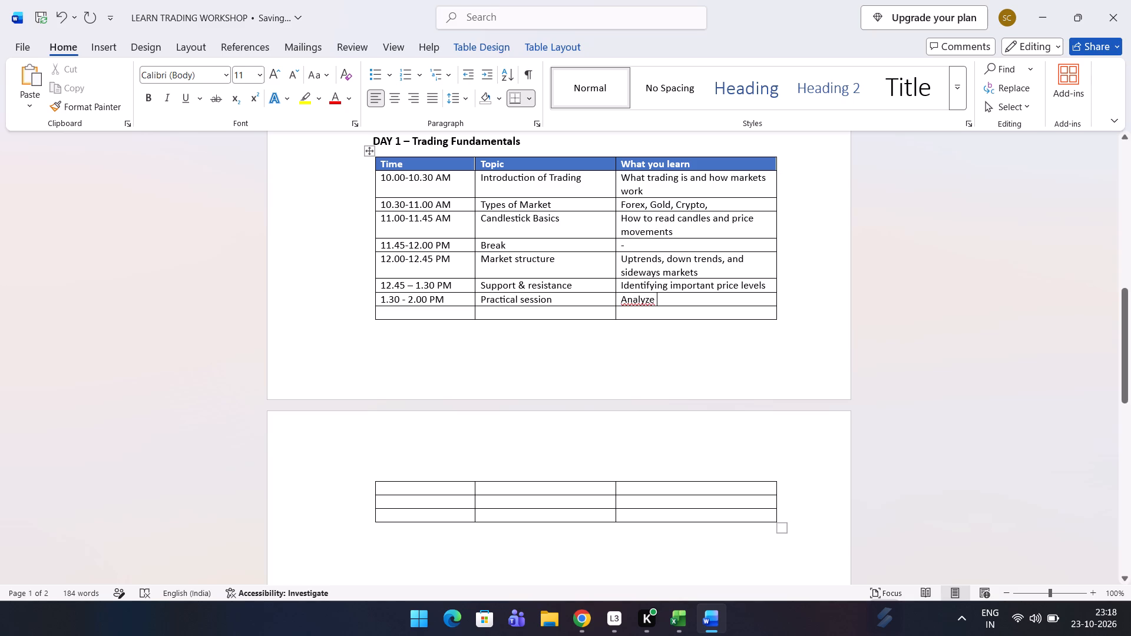
pyautogui.rightClick(644, 299)
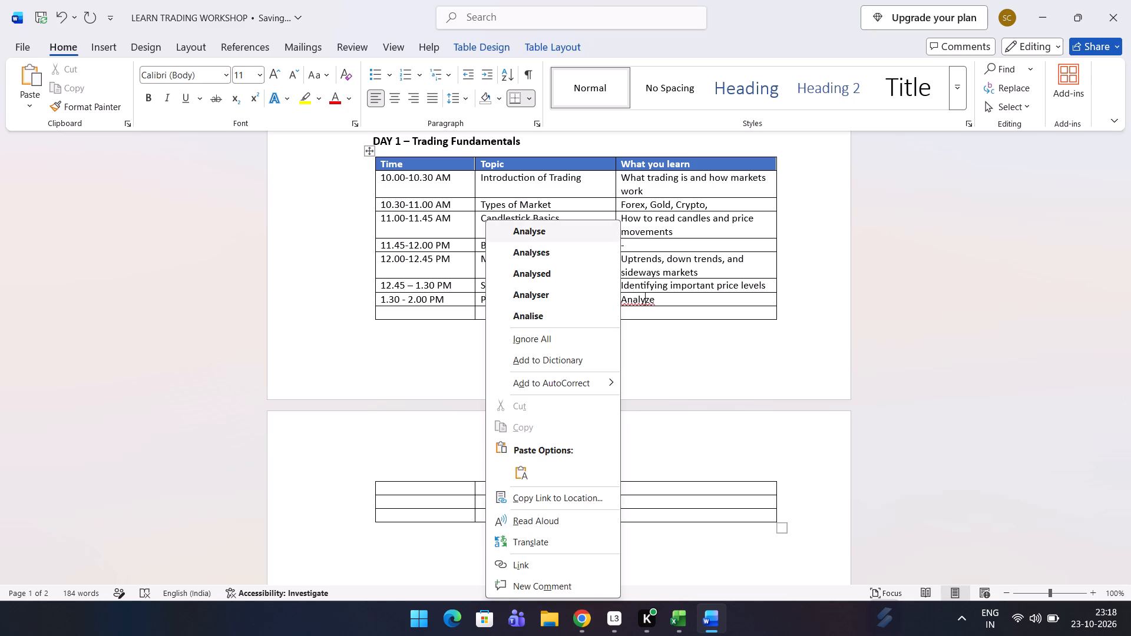
pyautogui.click(557, 228)
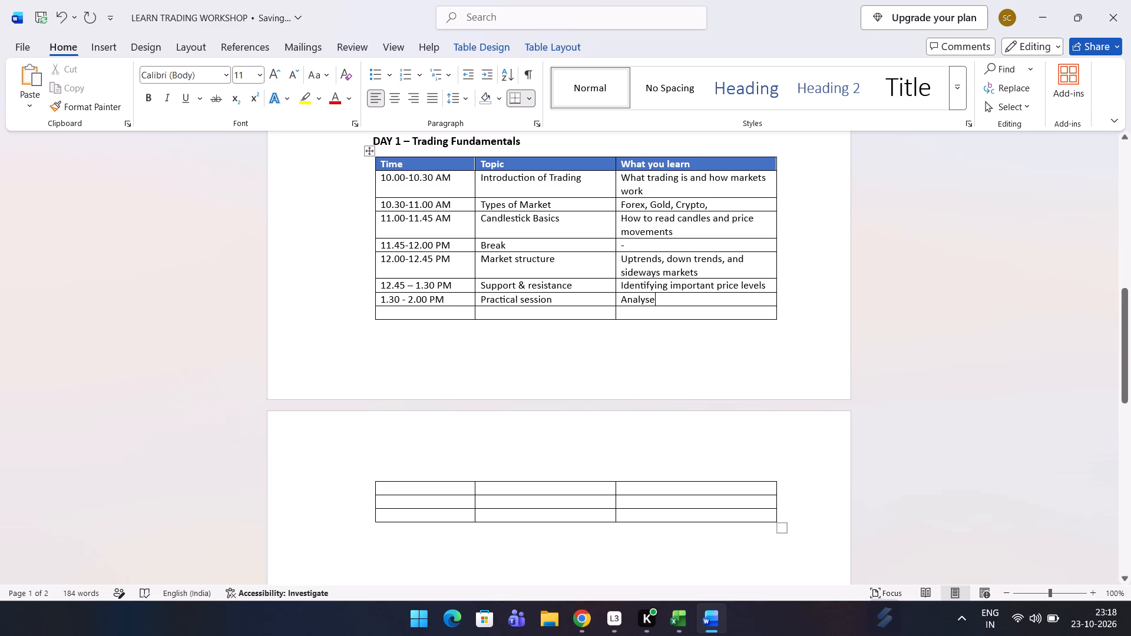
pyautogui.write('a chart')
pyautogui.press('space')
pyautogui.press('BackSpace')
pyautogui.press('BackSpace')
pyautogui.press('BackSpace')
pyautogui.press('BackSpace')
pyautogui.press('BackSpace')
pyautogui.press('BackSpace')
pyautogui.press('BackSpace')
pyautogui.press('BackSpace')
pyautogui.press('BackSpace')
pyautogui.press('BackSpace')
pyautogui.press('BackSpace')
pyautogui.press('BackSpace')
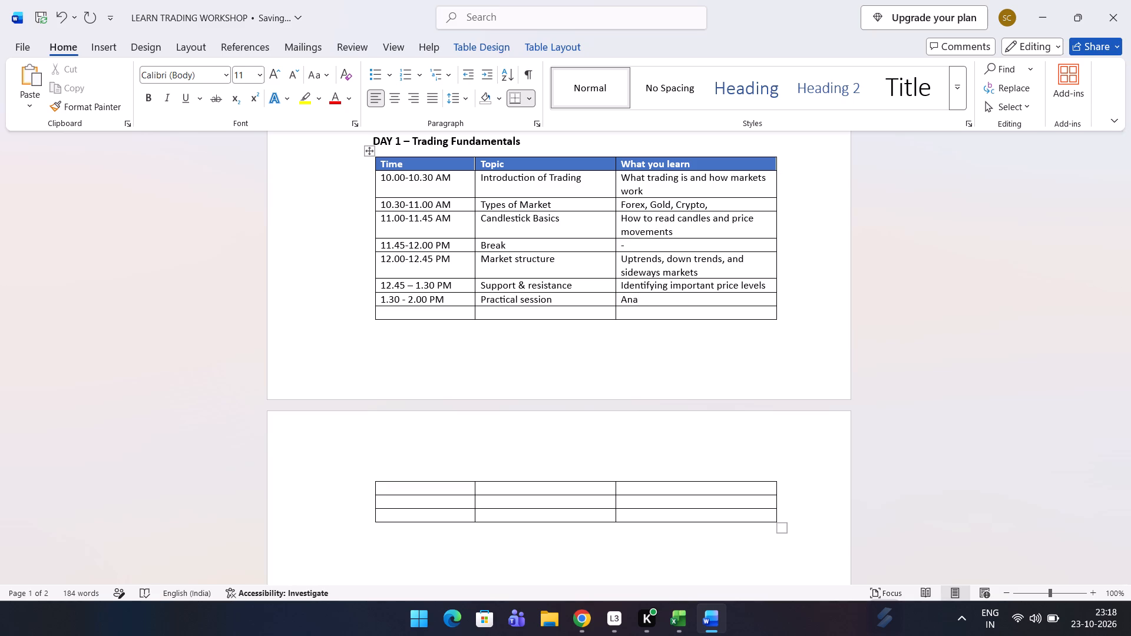
# Complete the Practical session row's What you learn cell so it reads Analyse a chart and mark key levels.
pyautogui.write('ly')
pyautogui.write('se')
pyautogui.press('space')
pyautogui.write('a chart')
pyautogui.press('space')
pyautogui.write('and mark')
pyautogui.press('space')
pyautogui.write('ket')
pyautogui.press('BackSpace')
pyautogui.write('y')
pyautogui.press('space')
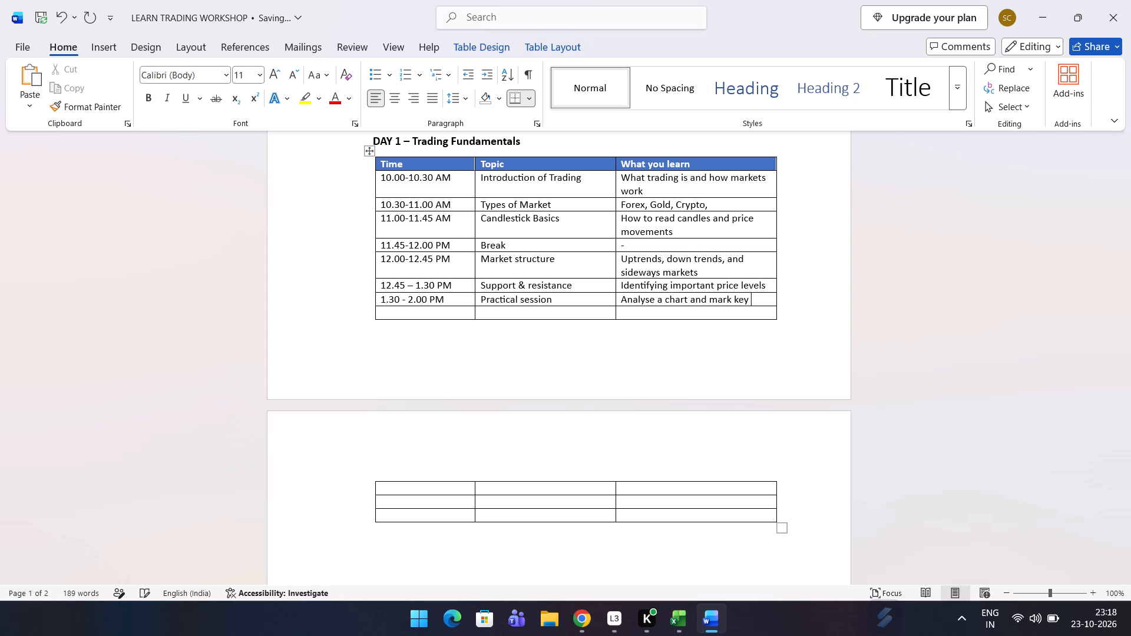
pyautogui.write('levels')
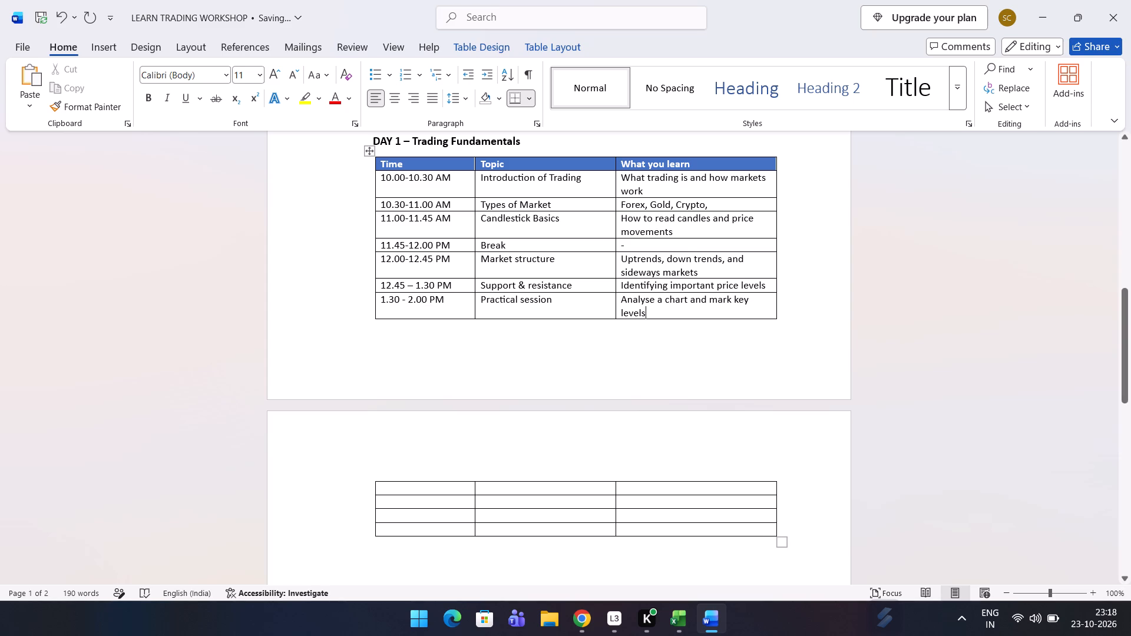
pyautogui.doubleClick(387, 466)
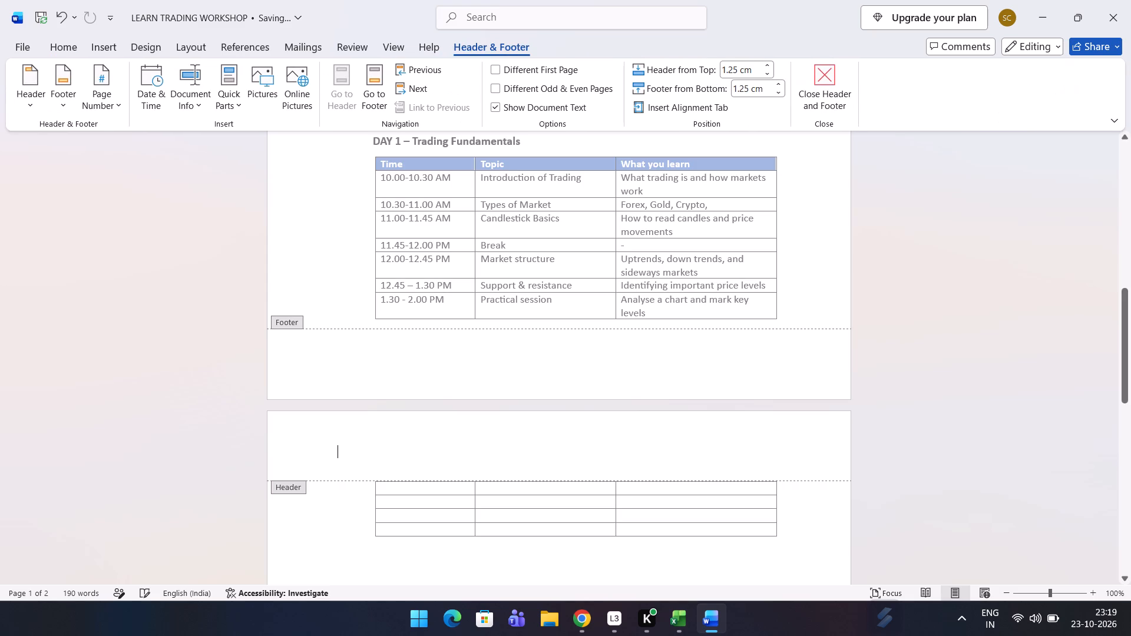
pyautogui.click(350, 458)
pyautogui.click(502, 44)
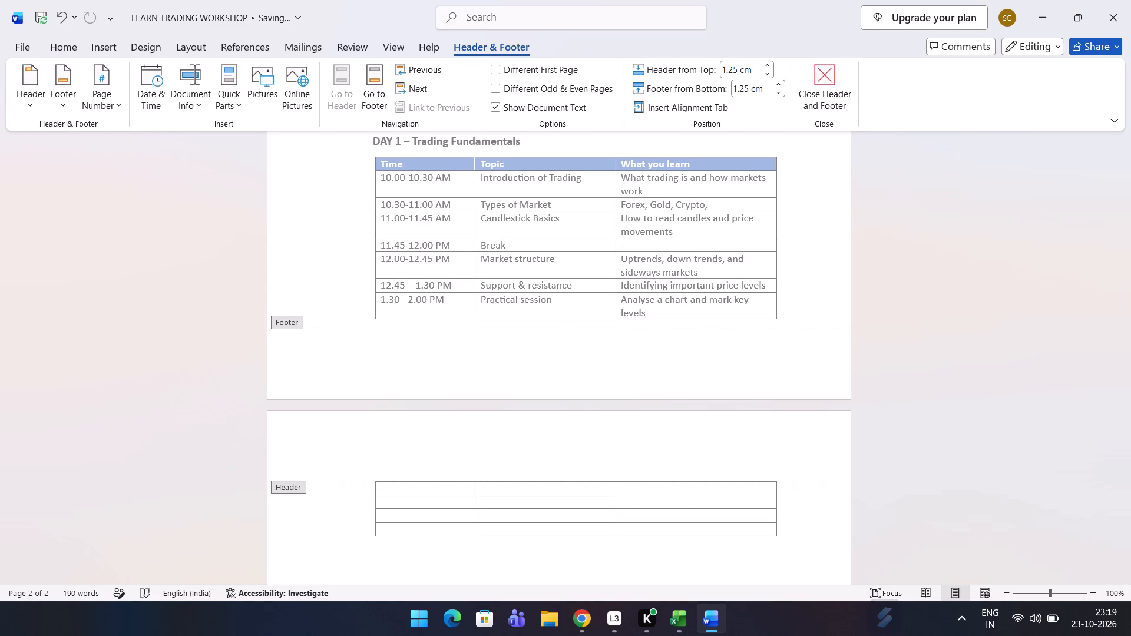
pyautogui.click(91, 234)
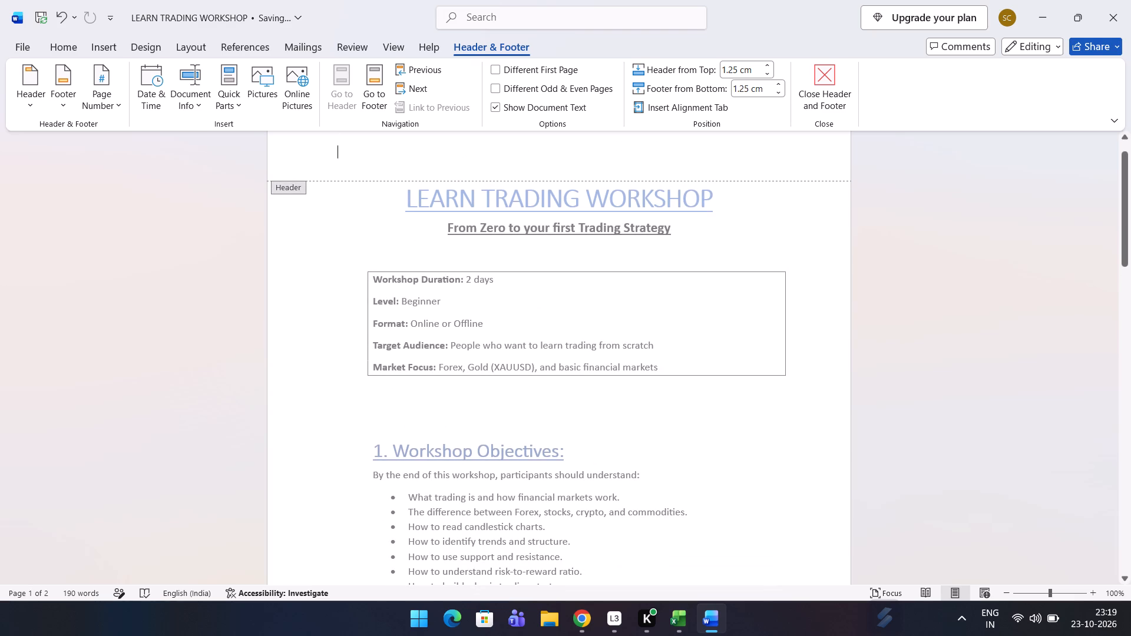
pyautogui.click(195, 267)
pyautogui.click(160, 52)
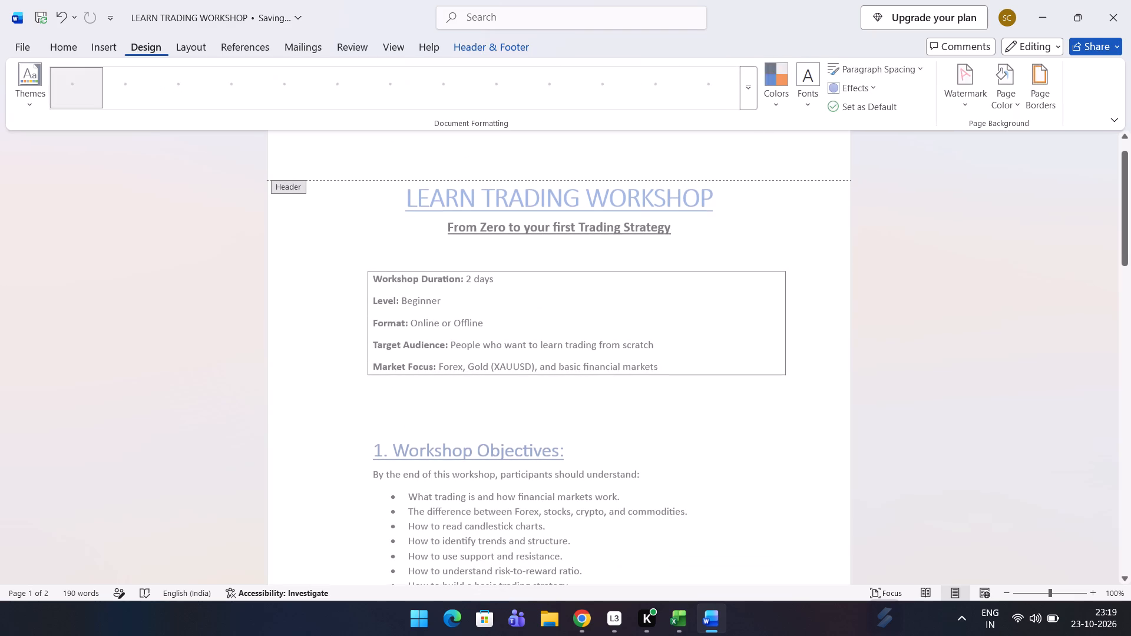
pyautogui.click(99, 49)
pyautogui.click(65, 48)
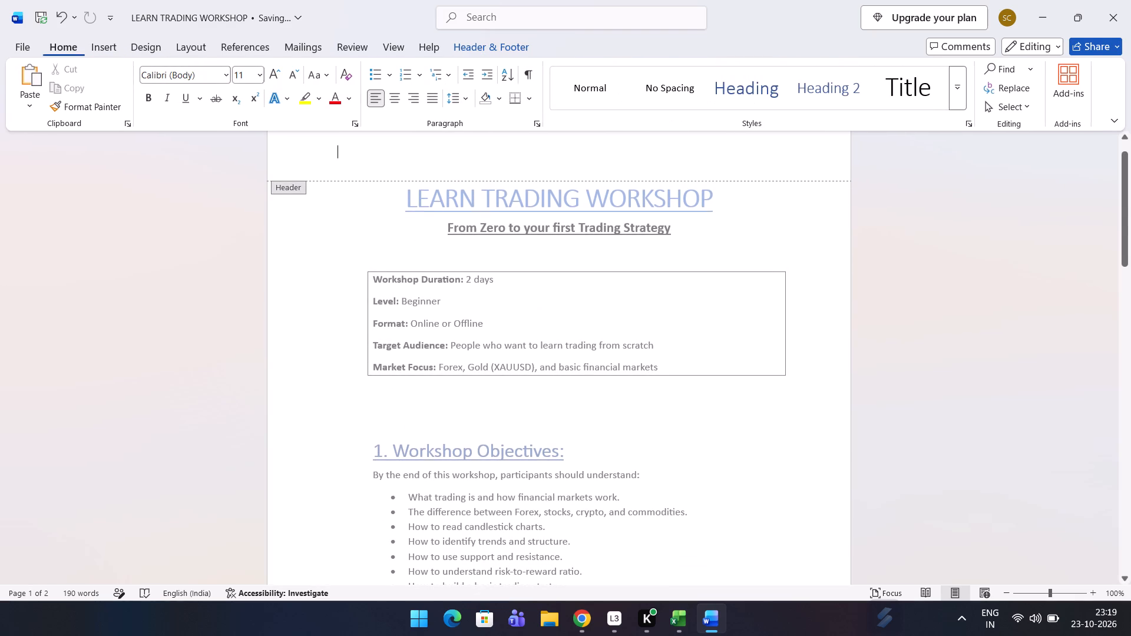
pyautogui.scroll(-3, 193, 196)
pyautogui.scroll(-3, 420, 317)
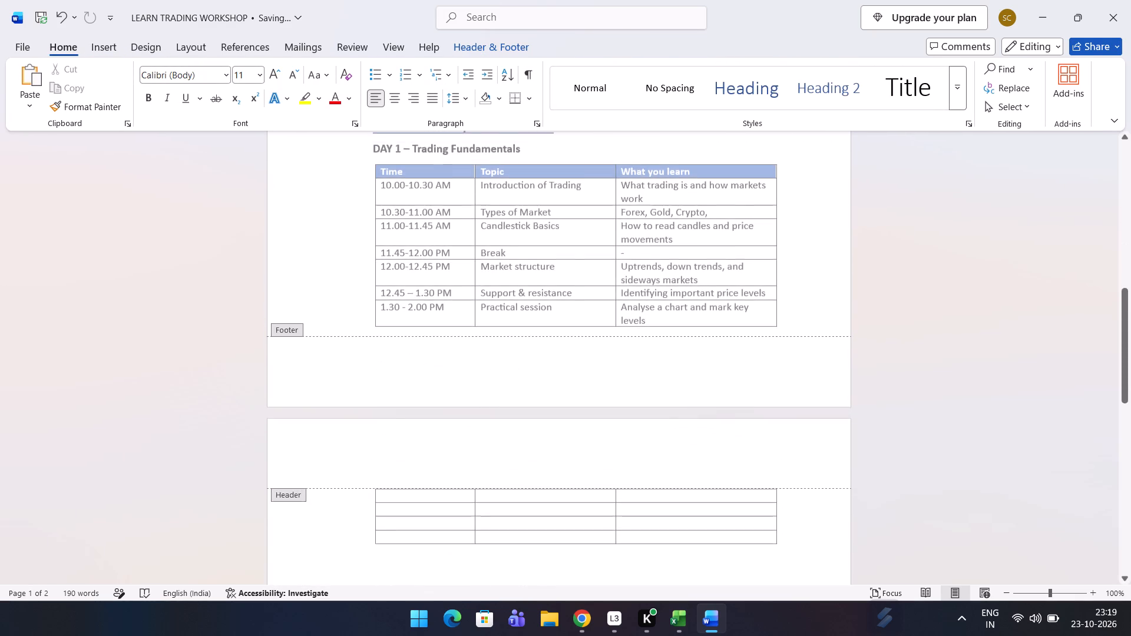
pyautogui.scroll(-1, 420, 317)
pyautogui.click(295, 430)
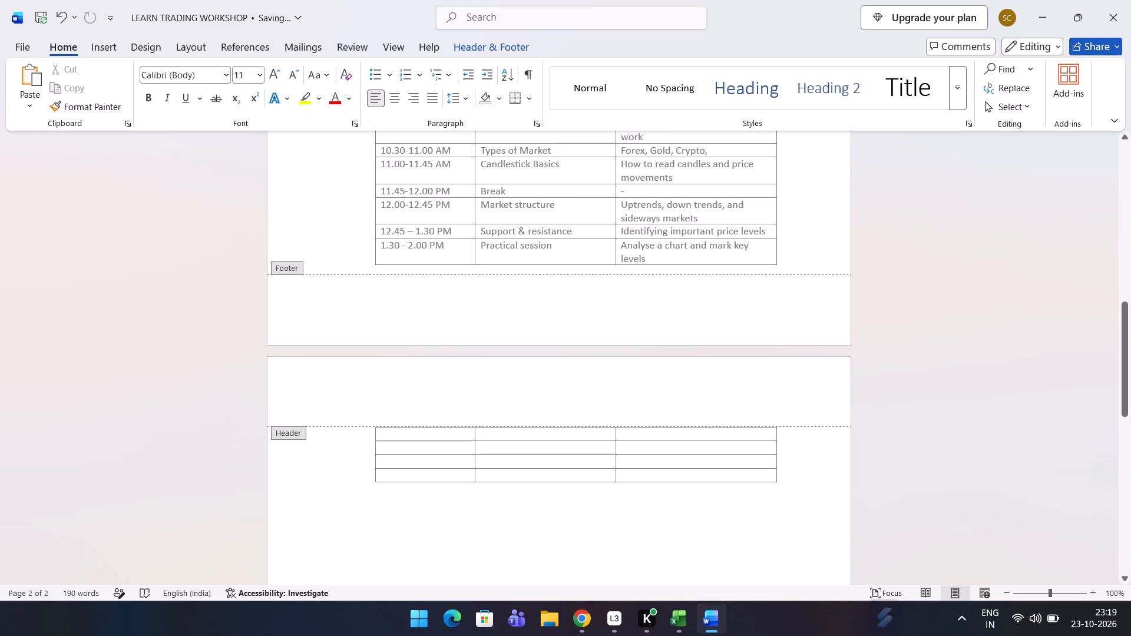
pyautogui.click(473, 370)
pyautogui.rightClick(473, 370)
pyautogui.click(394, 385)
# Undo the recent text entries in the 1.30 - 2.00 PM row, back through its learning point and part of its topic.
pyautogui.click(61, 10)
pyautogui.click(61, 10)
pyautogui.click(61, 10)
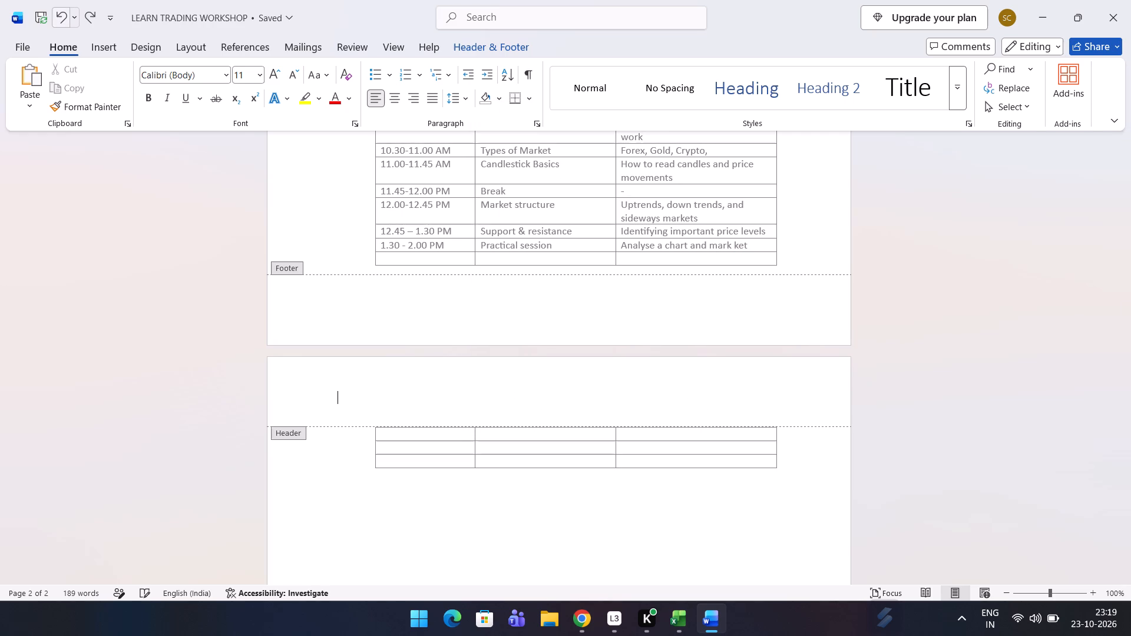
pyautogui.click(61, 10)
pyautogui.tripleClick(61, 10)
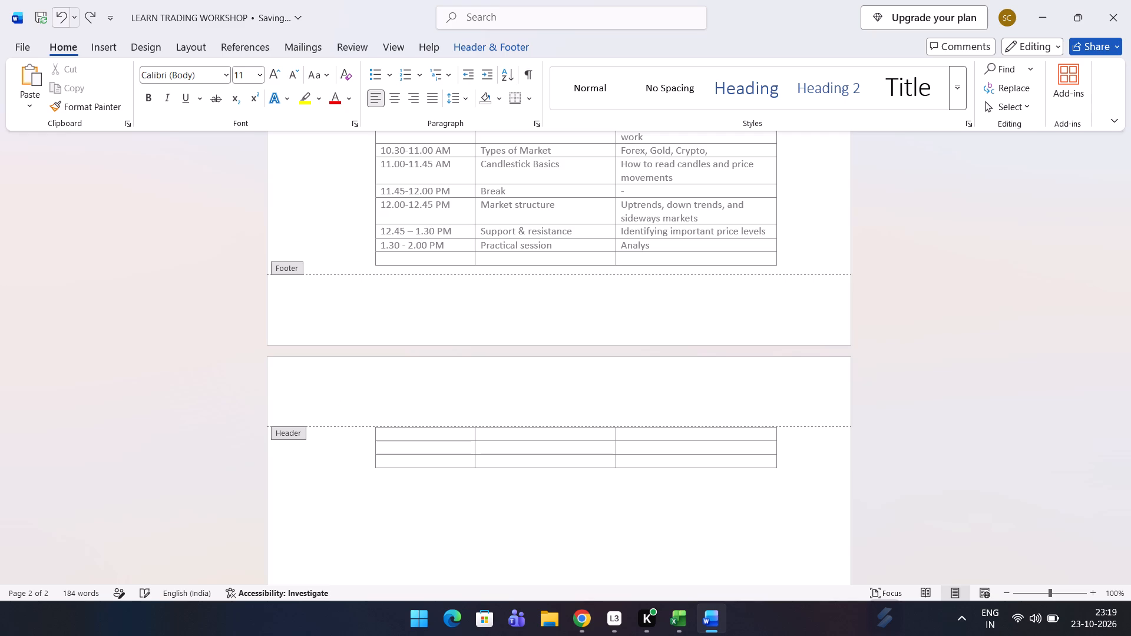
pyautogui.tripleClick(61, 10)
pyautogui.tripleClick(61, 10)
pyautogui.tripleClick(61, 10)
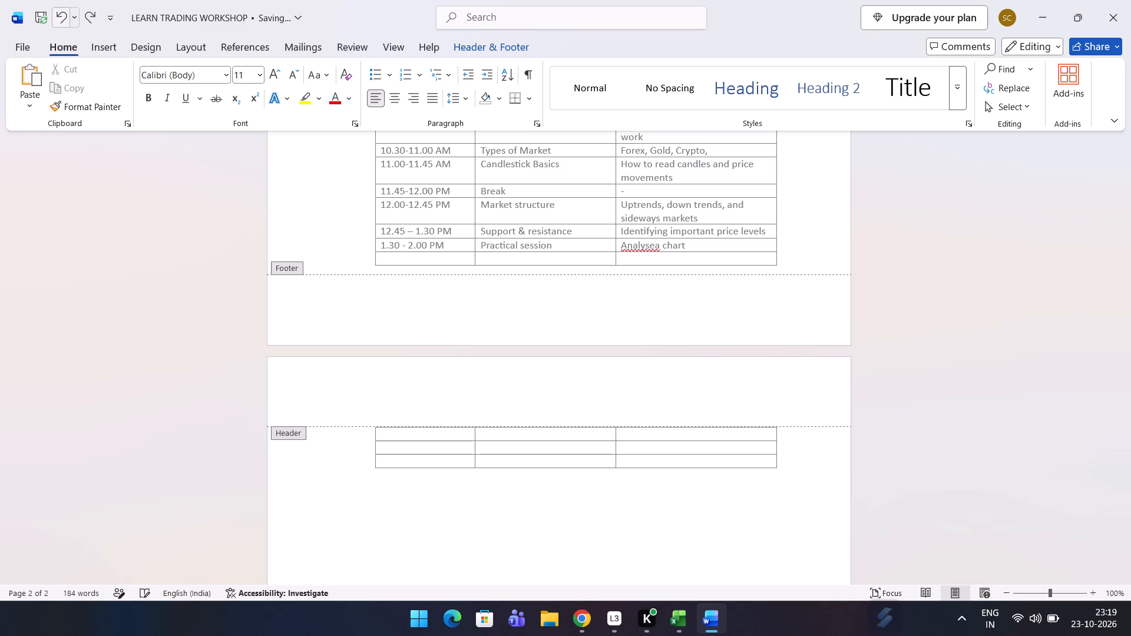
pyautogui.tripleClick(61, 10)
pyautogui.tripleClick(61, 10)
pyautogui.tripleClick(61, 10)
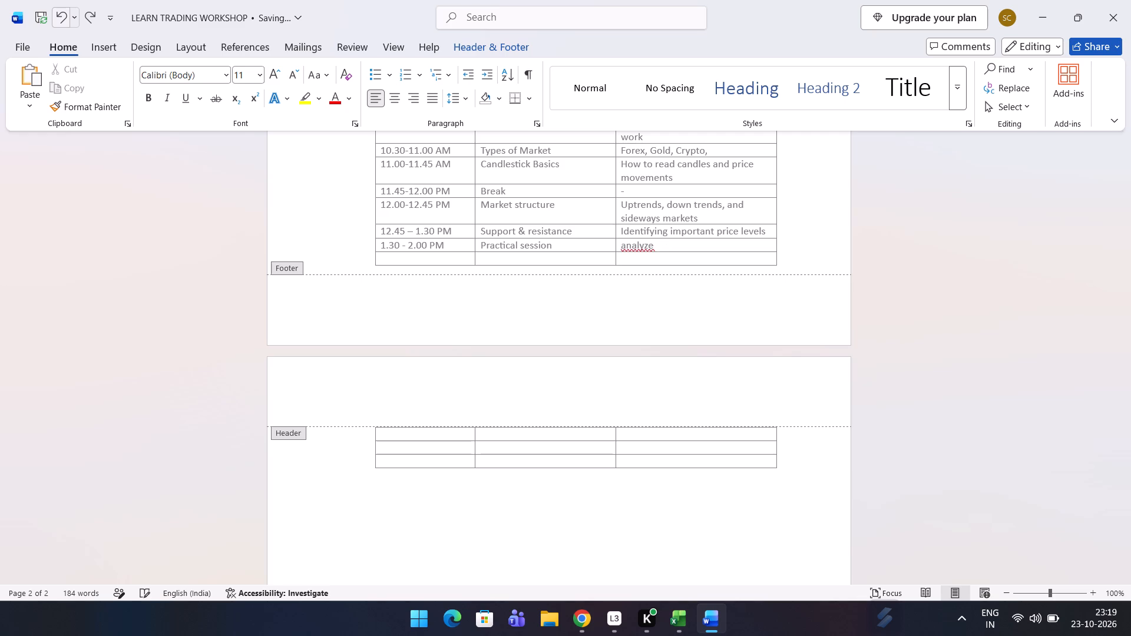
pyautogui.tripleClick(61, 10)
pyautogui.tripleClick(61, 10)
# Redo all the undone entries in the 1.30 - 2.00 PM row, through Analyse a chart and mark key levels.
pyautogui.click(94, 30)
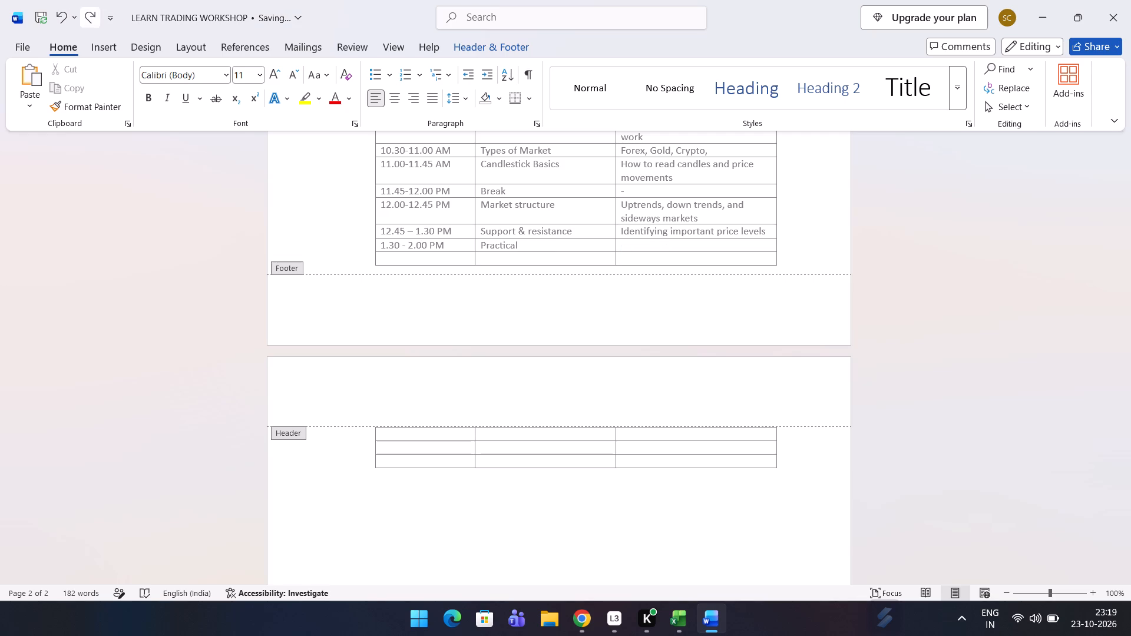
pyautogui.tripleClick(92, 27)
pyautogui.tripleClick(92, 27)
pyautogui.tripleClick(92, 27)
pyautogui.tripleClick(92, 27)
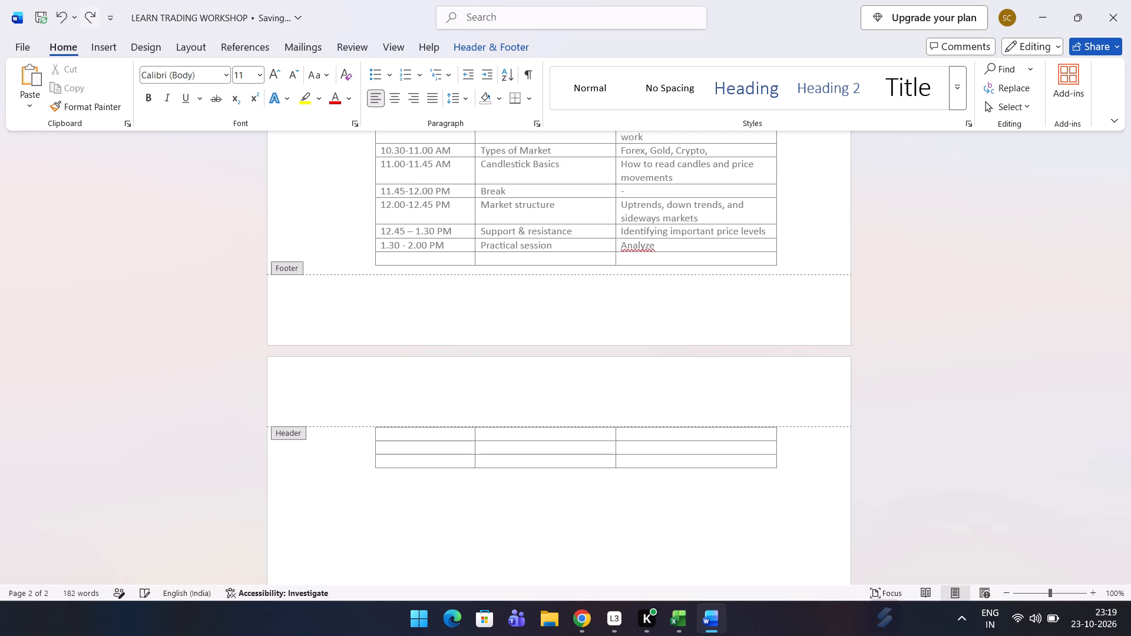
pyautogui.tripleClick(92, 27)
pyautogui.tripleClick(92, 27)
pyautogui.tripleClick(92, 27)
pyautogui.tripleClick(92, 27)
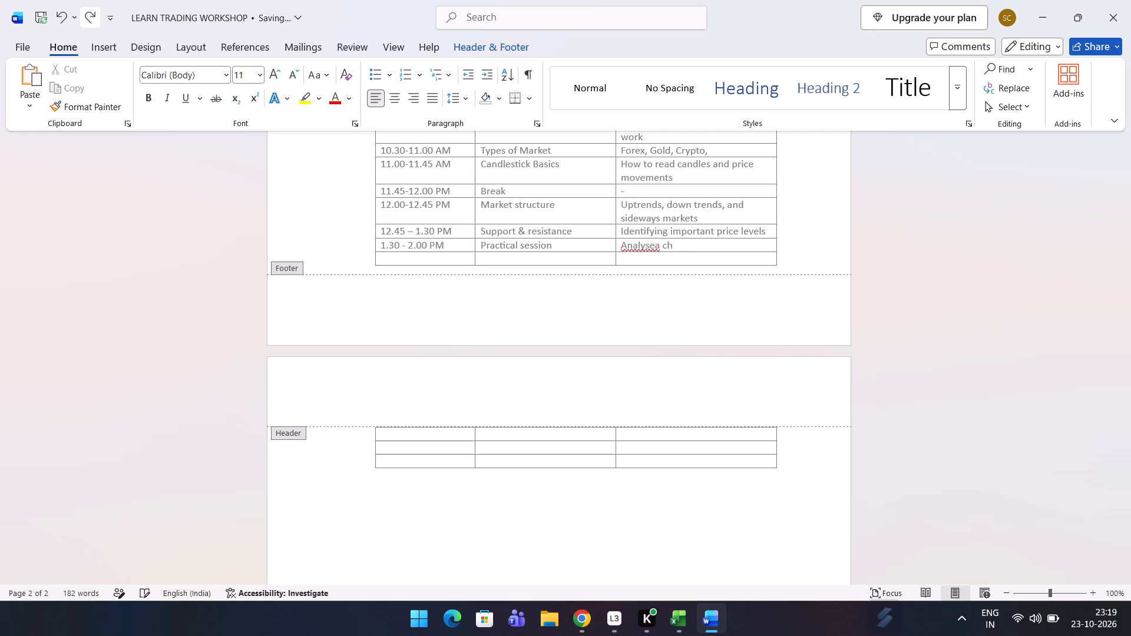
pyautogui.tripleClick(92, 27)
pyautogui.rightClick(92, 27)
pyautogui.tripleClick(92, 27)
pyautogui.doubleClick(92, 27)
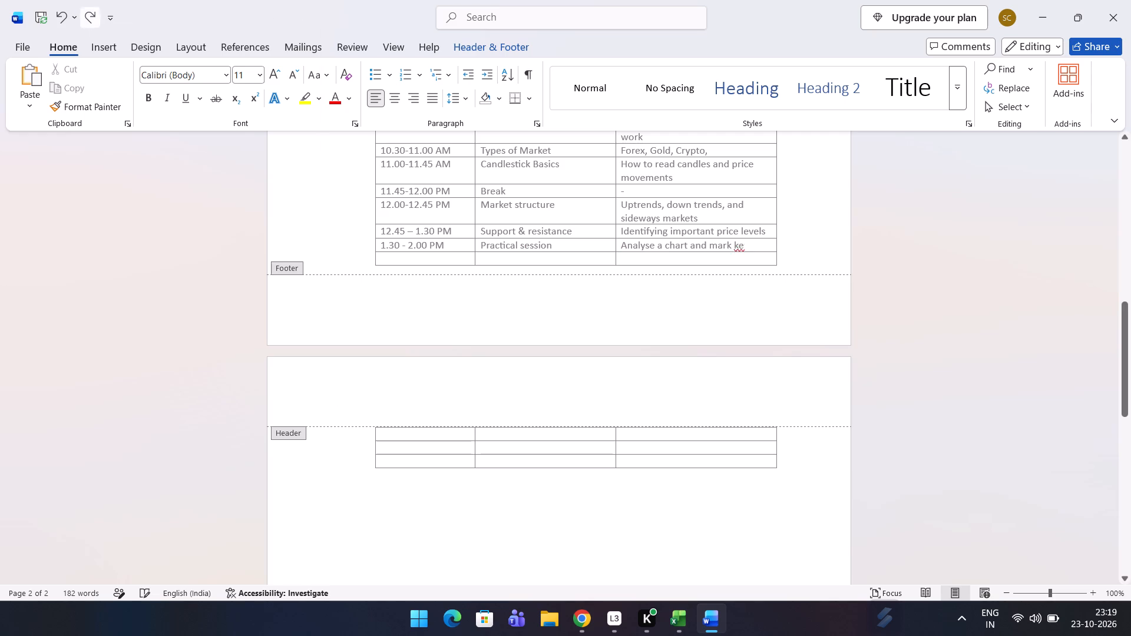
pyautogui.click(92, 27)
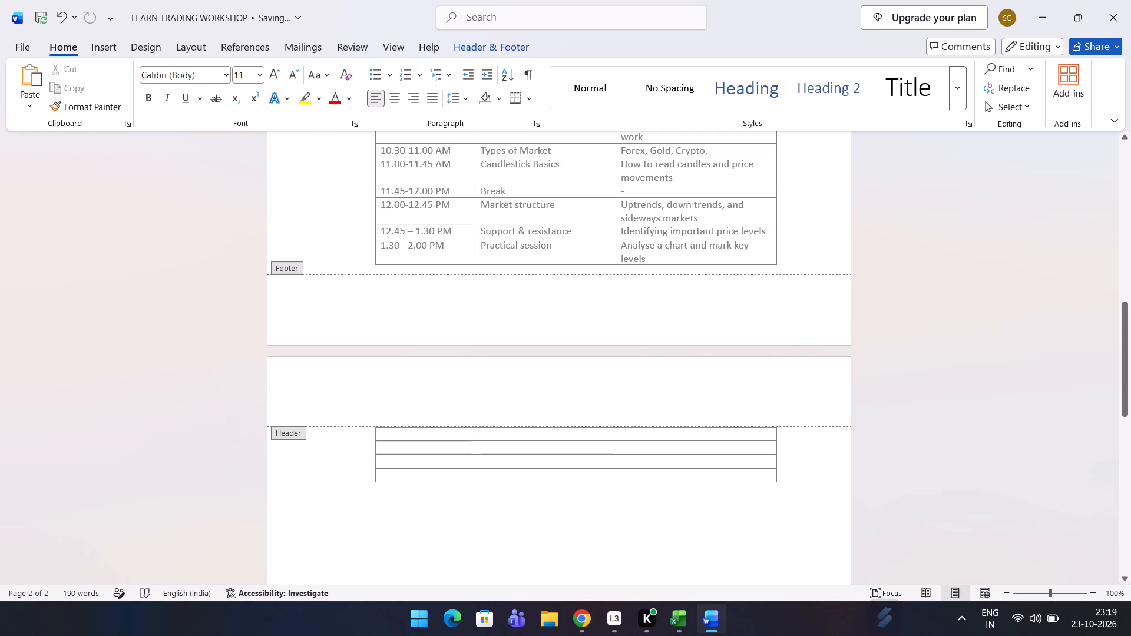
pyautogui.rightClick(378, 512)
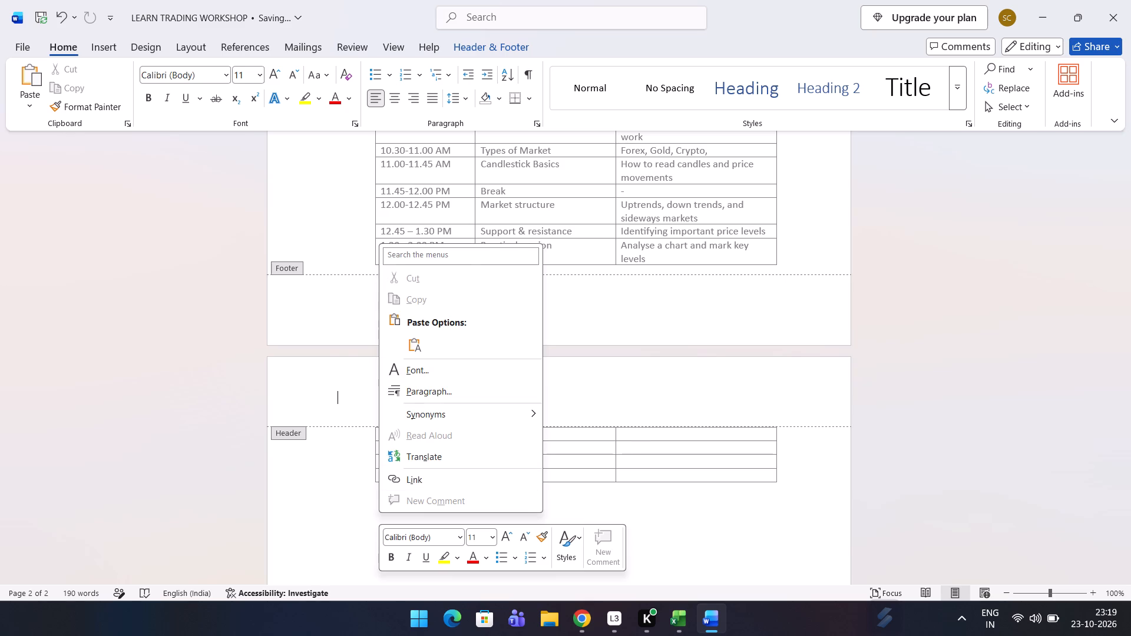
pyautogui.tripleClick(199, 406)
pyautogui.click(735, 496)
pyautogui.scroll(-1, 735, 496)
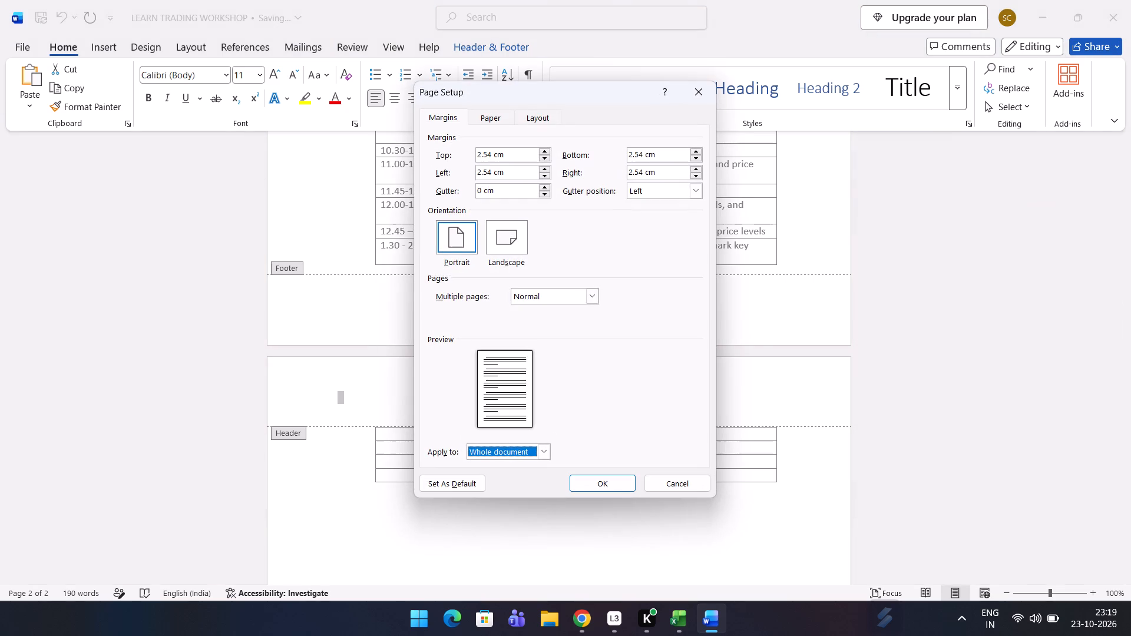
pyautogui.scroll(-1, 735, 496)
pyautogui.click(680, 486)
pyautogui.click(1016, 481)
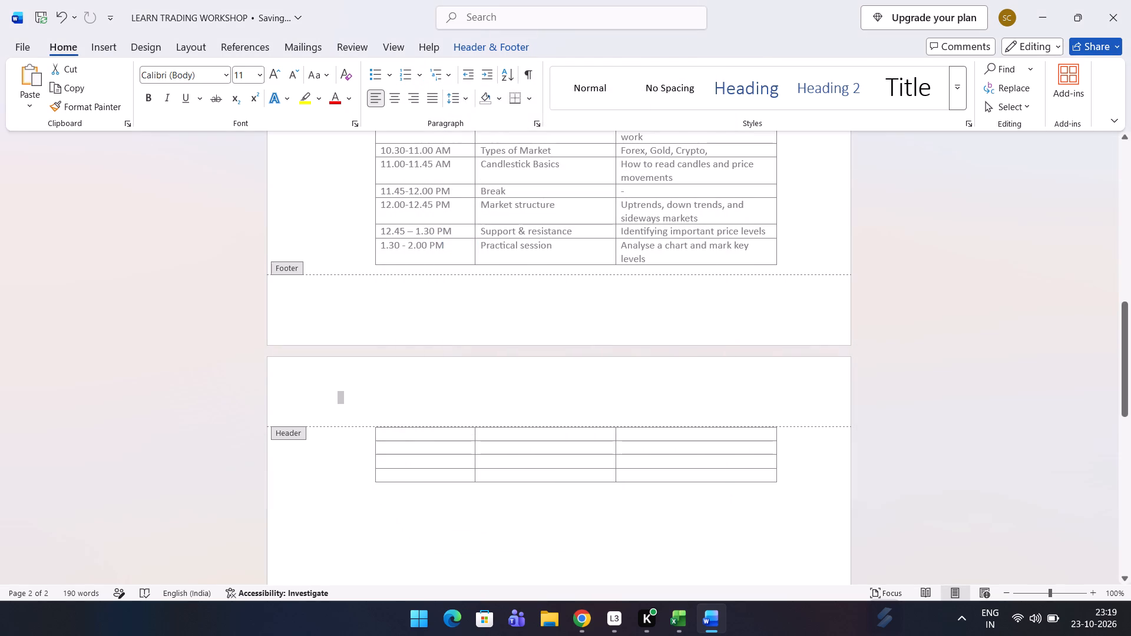
# Close header and footer editing and return to the document body.
pyautogui.scroll(1, 1016, 481)
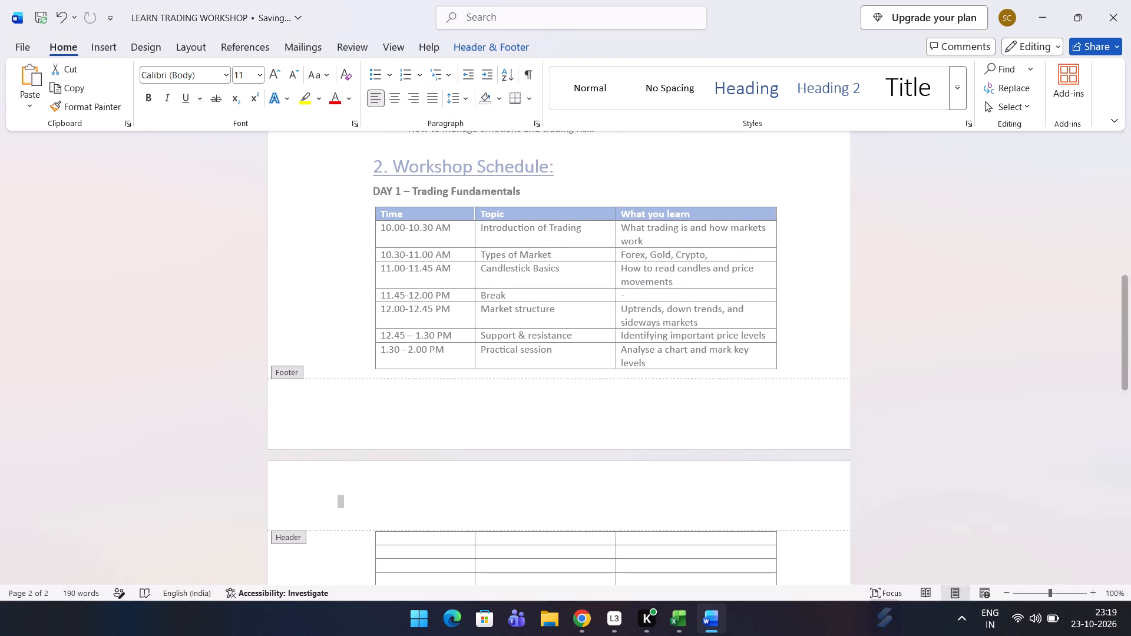
pyautogui.click(496, 51)
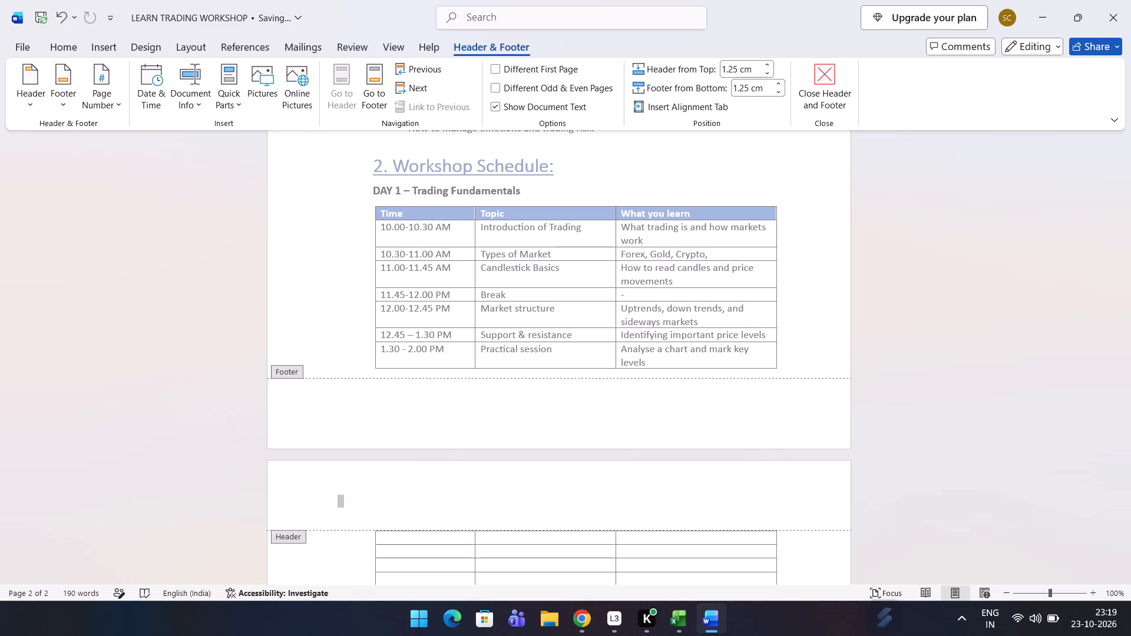
pyautogui.click(495, 103)
pyautogui.click(495, 103)
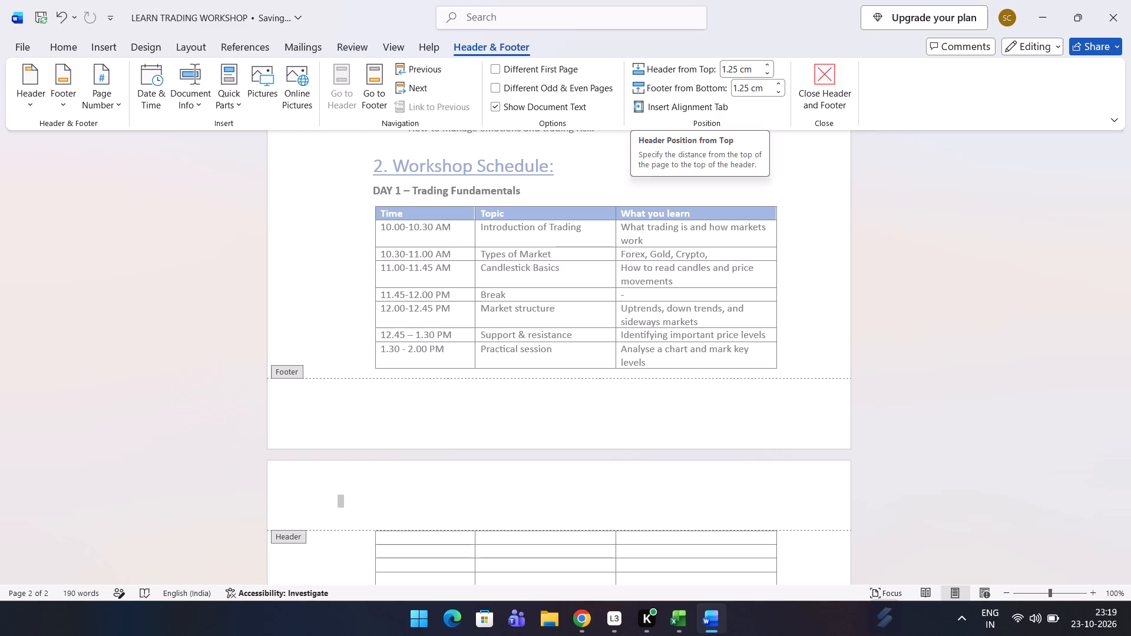
pyautogui.click(822, 80)
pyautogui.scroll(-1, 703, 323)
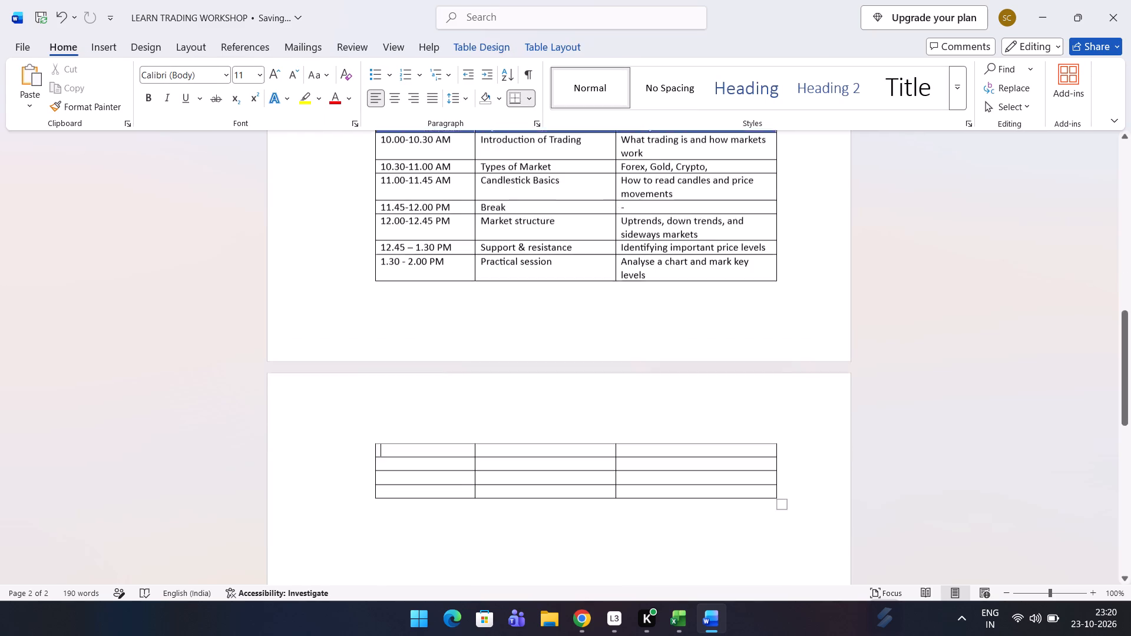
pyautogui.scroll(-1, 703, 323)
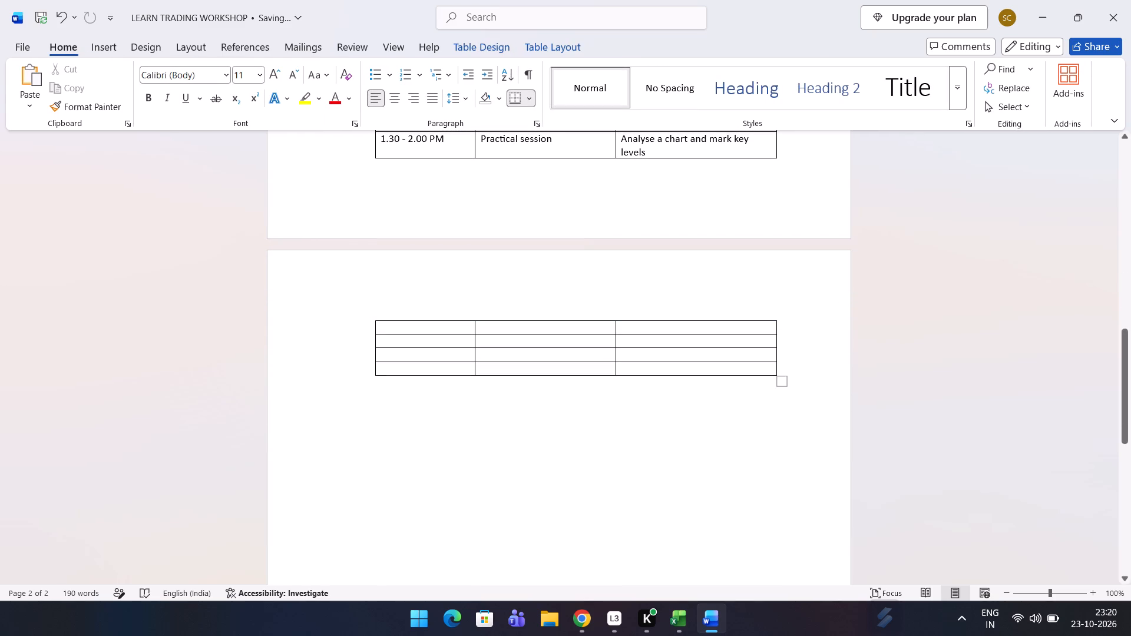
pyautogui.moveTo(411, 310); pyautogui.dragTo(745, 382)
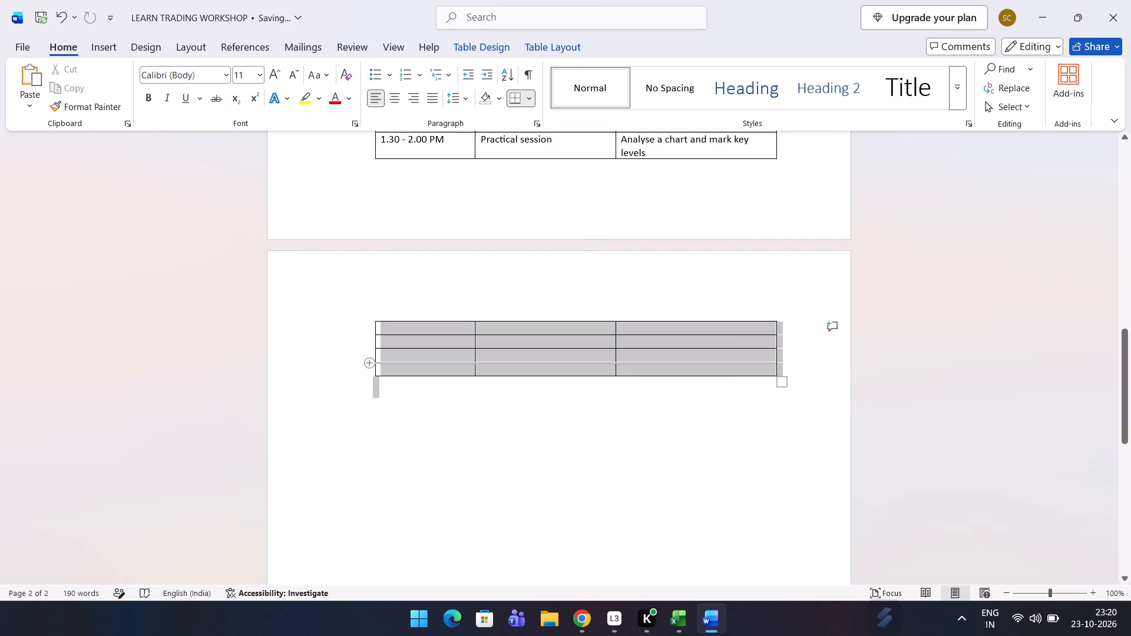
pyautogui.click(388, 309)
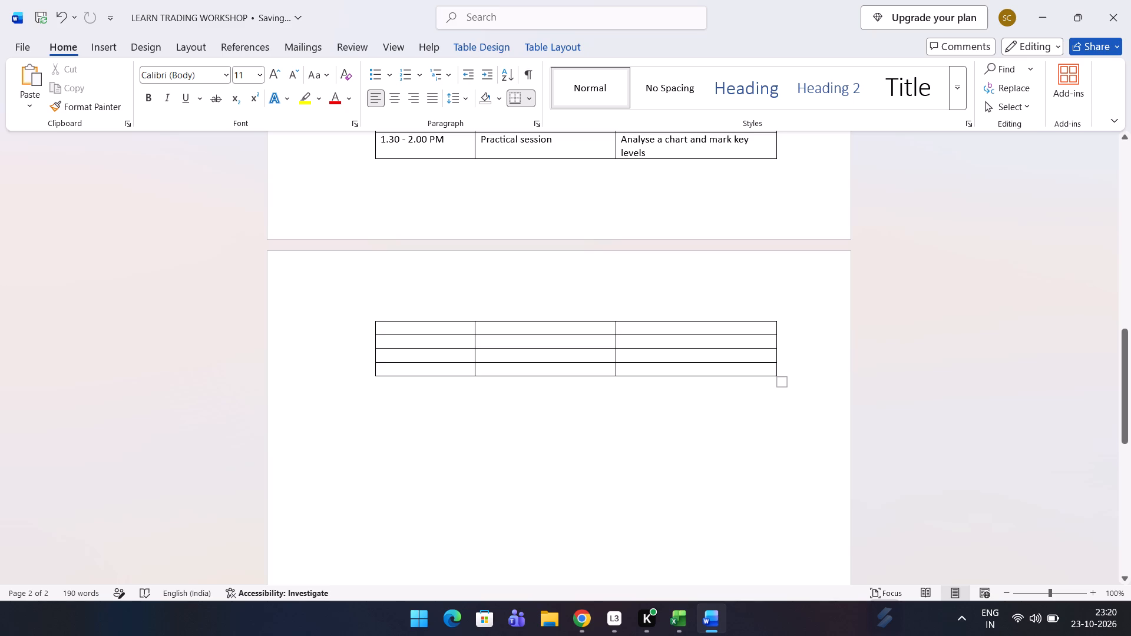
# Resize the Day 1 schedule table slightly narrower from its outer corner below the empty rows on page 2.
pyautogui.click(609, 397)
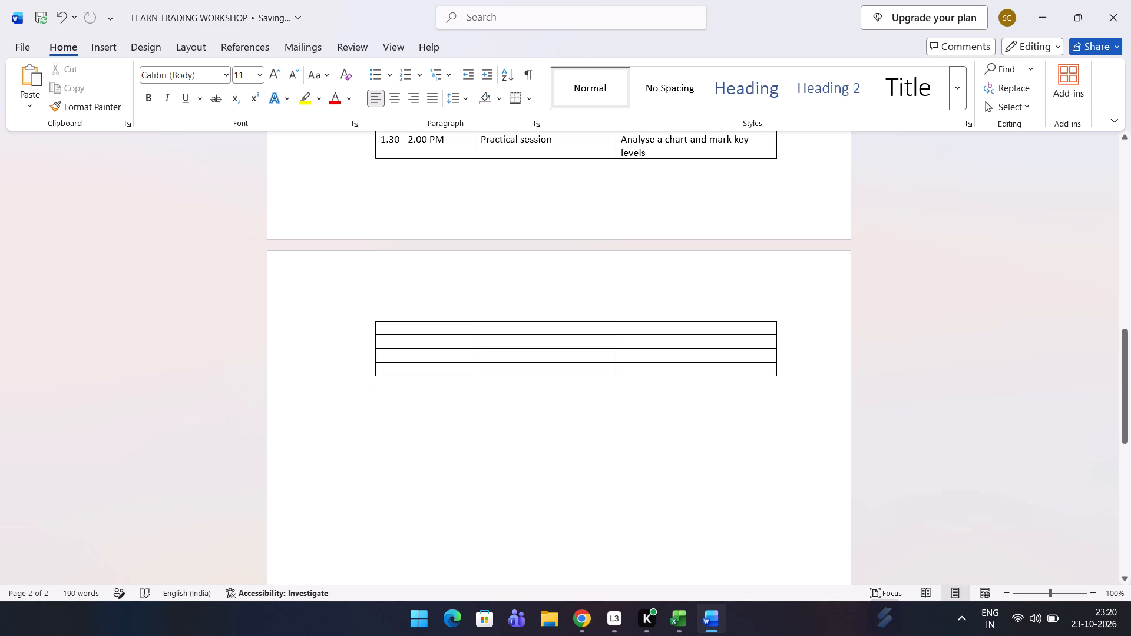
pyautogui.click(752, 375)
pyautogui.moveTo(784, 383); pyautogui.dragTo(785, 418)
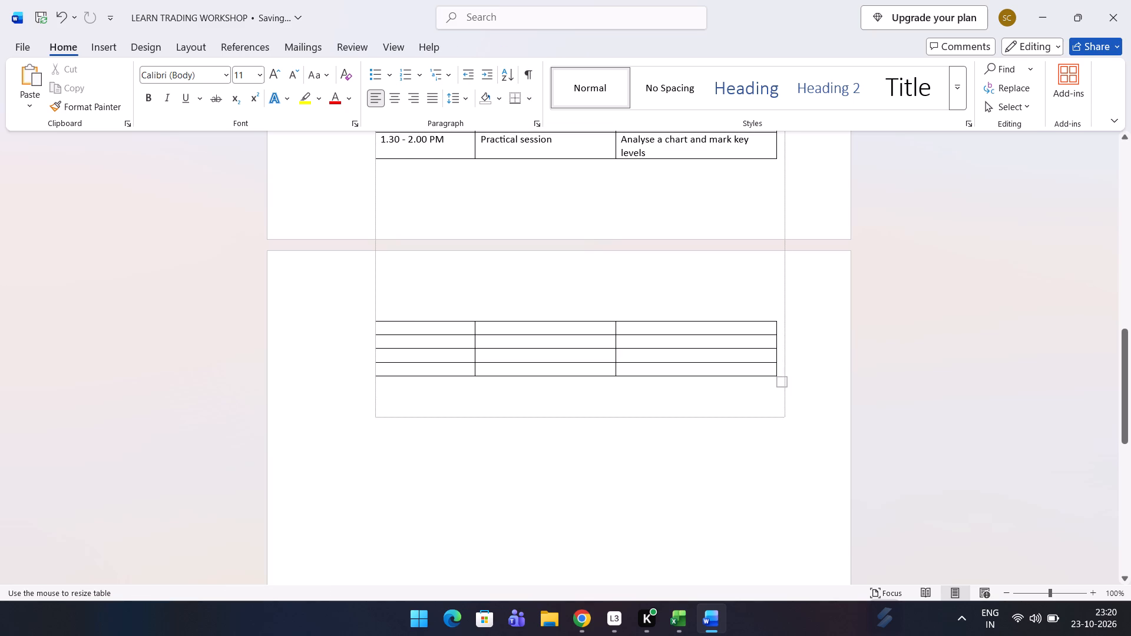
pyautogui.moveTo(785, 418); pyautogui.dragTo(775, 374)
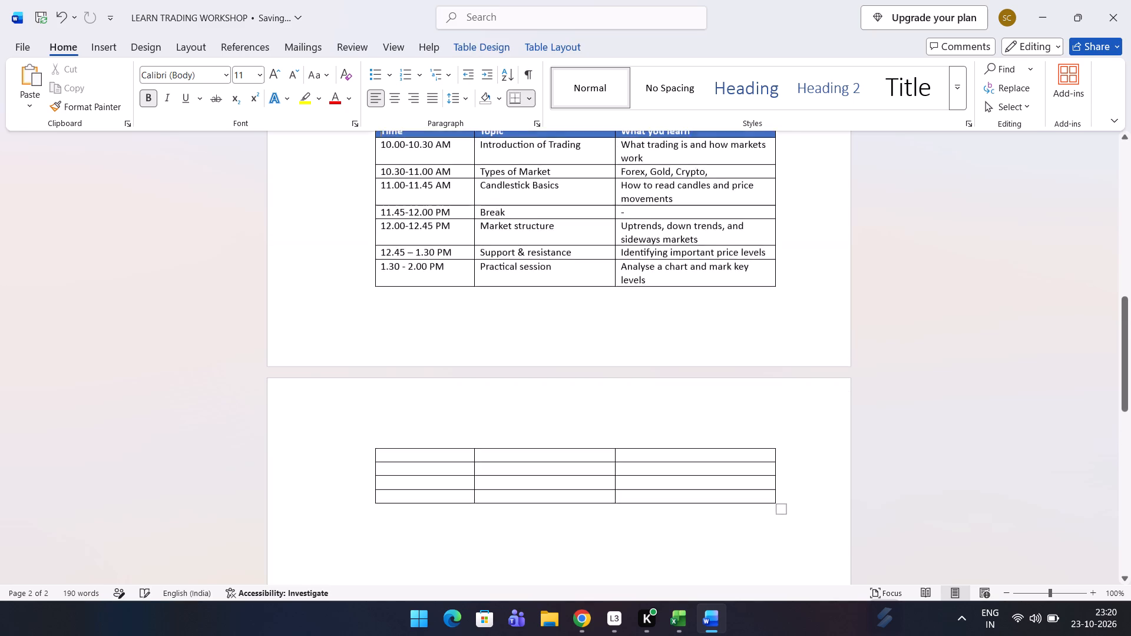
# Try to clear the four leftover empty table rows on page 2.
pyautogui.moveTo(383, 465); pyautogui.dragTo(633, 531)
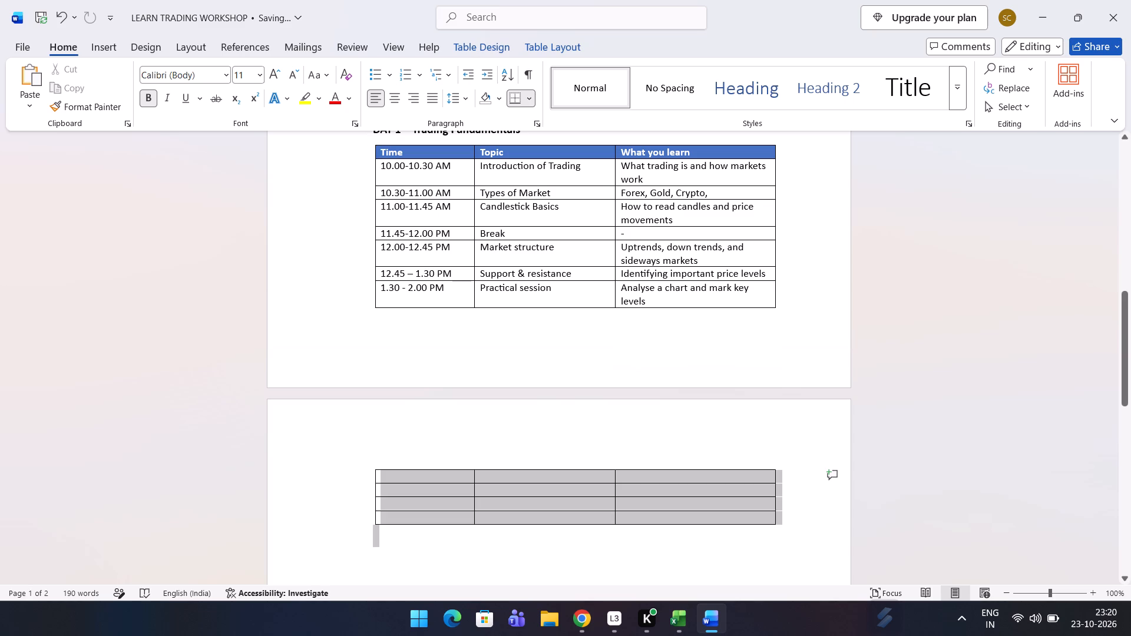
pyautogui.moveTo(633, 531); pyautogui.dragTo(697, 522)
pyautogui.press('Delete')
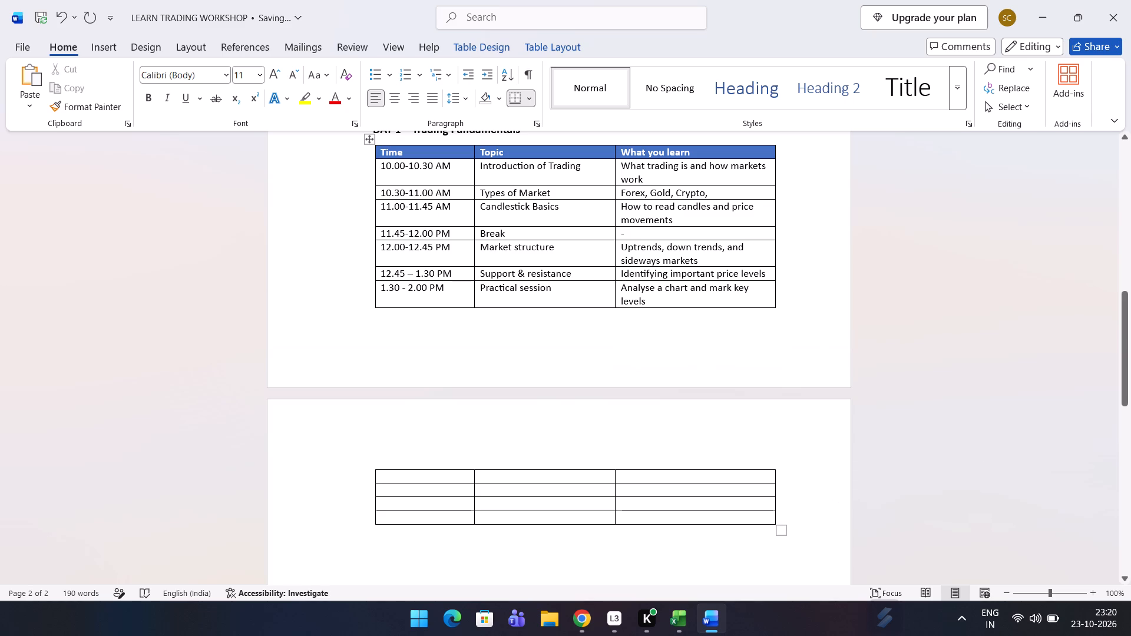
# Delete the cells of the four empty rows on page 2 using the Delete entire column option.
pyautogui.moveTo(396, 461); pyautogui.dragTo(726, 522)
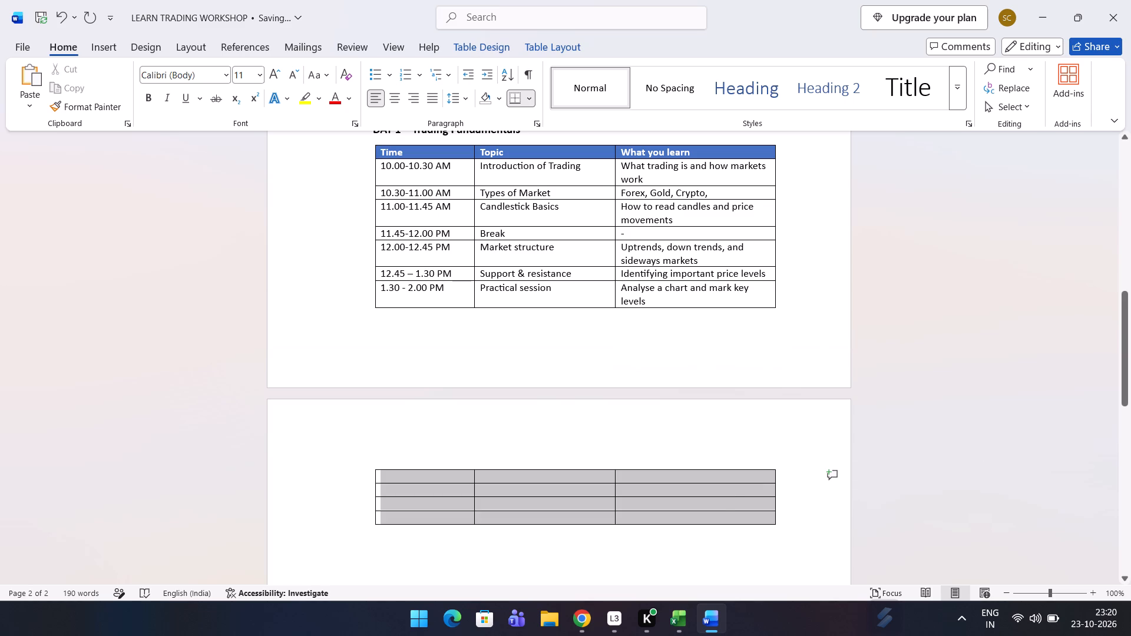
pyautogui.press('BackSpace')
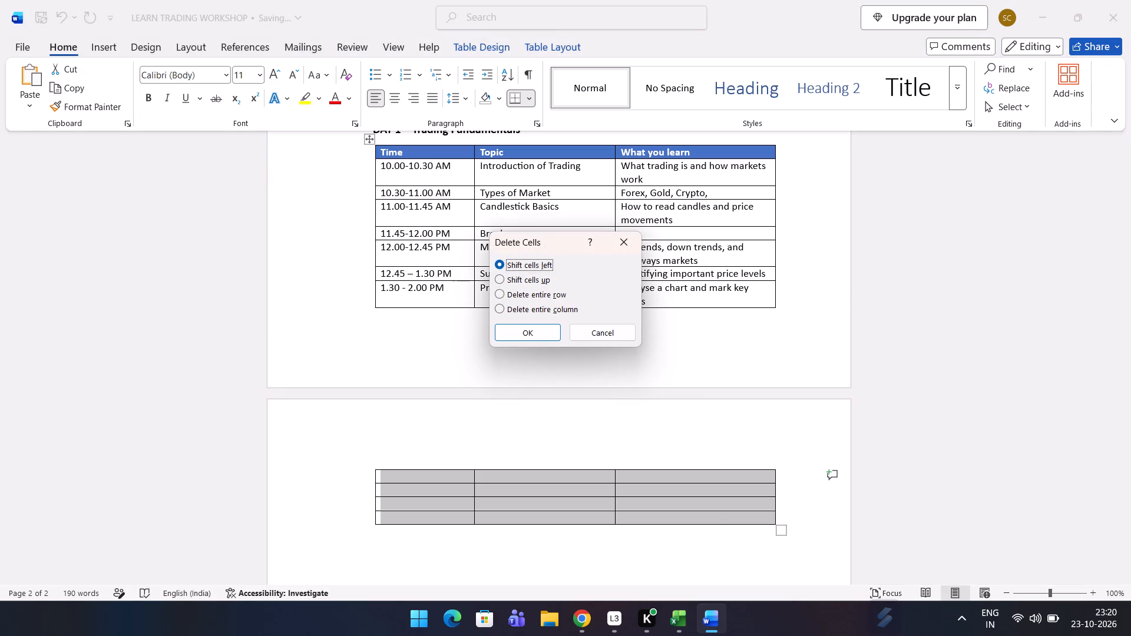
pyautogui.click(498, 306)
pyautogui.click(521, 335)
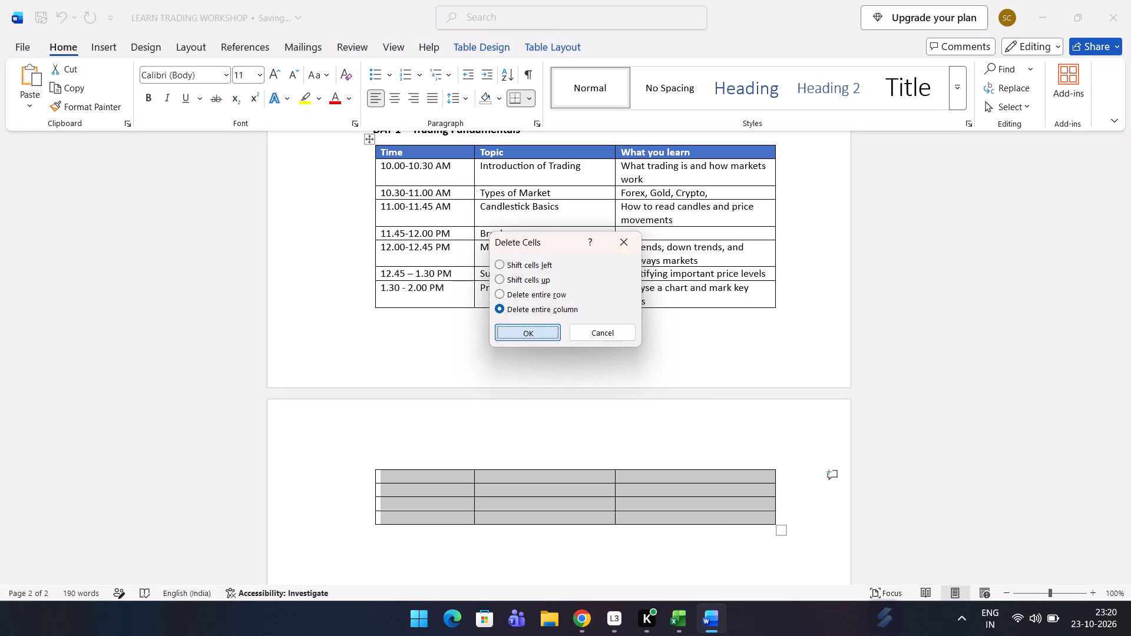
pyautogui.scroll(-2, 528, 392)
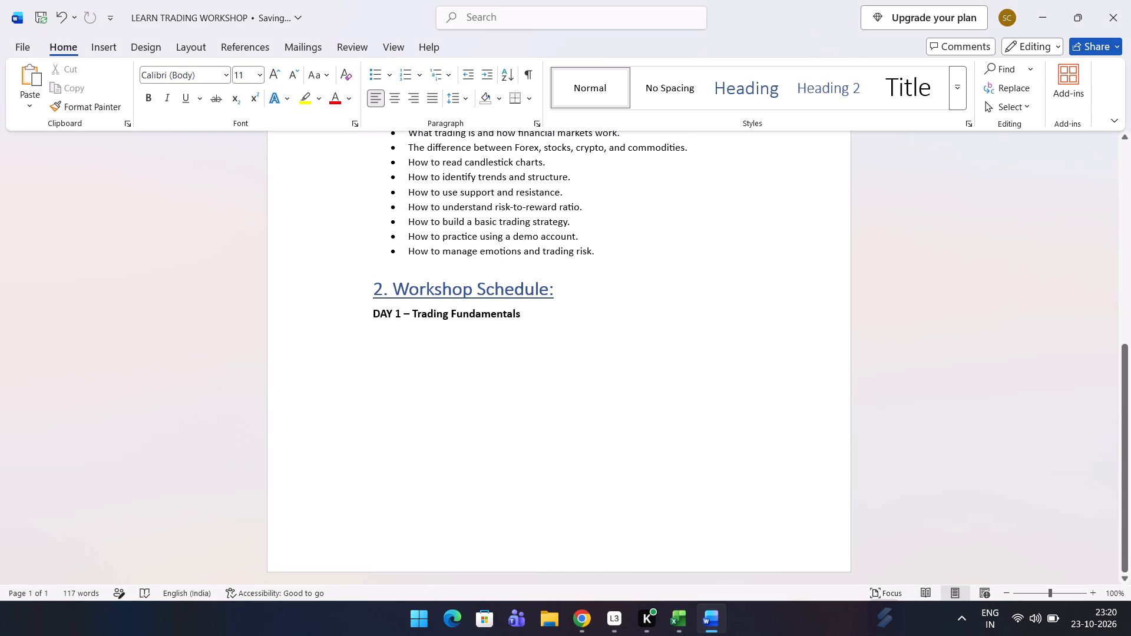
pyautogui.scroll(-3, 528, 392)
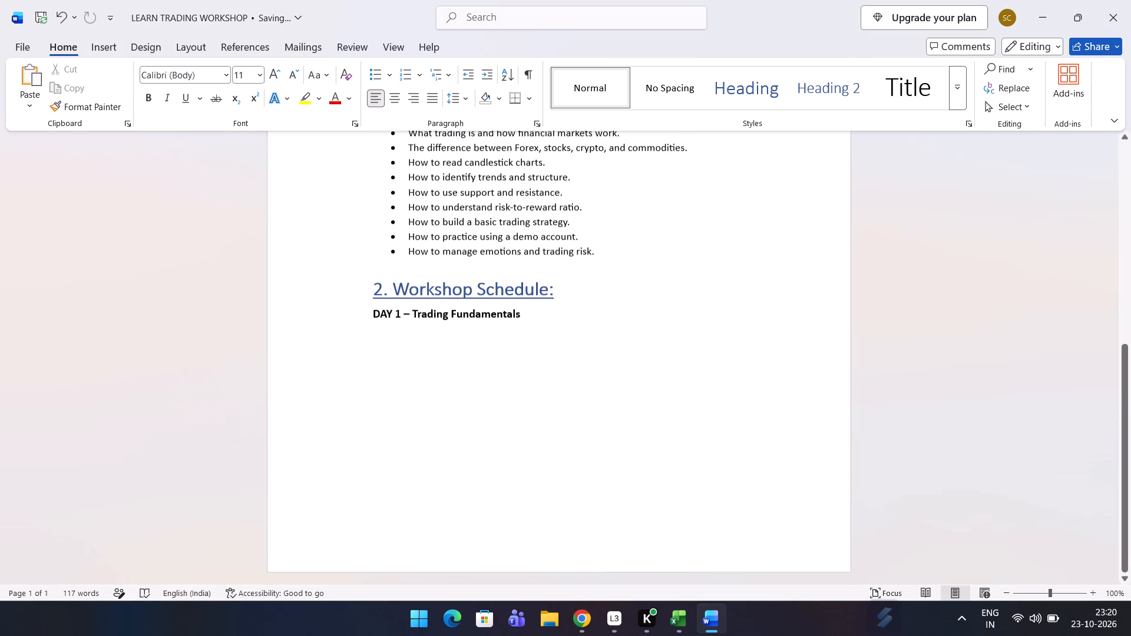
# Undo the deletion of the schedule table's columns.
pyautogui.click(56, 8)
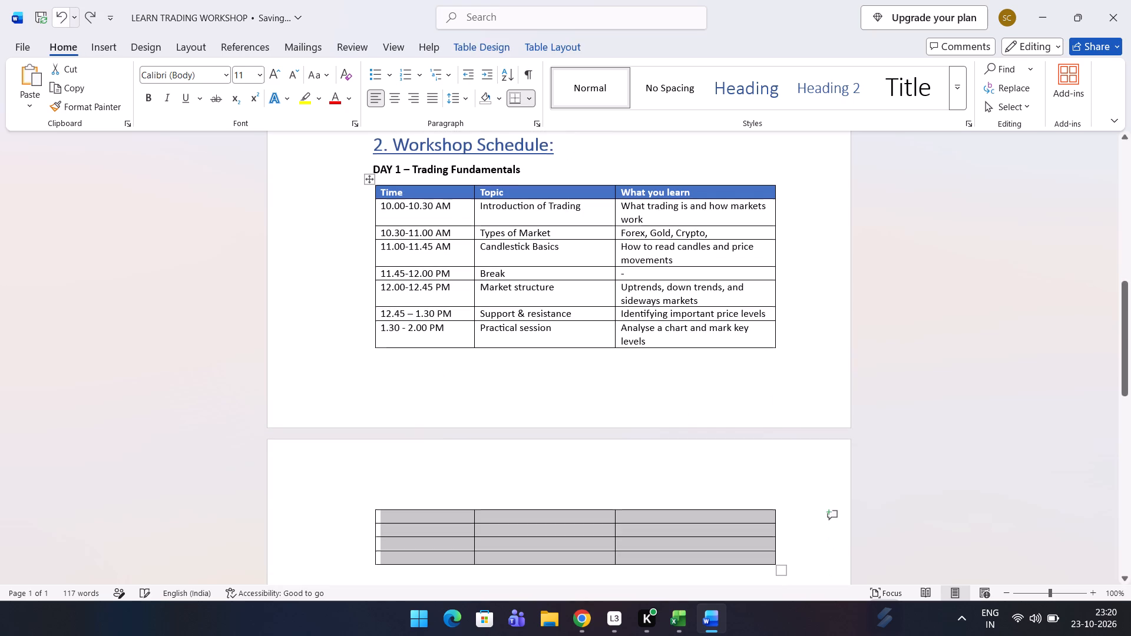
# Delete the four empty table rows on page 2 together with the blank lines below them.
pyautogui.click(511, 406)
pyautogui.moveTo(425, 483); pyautogui.dragTo(427, 483)
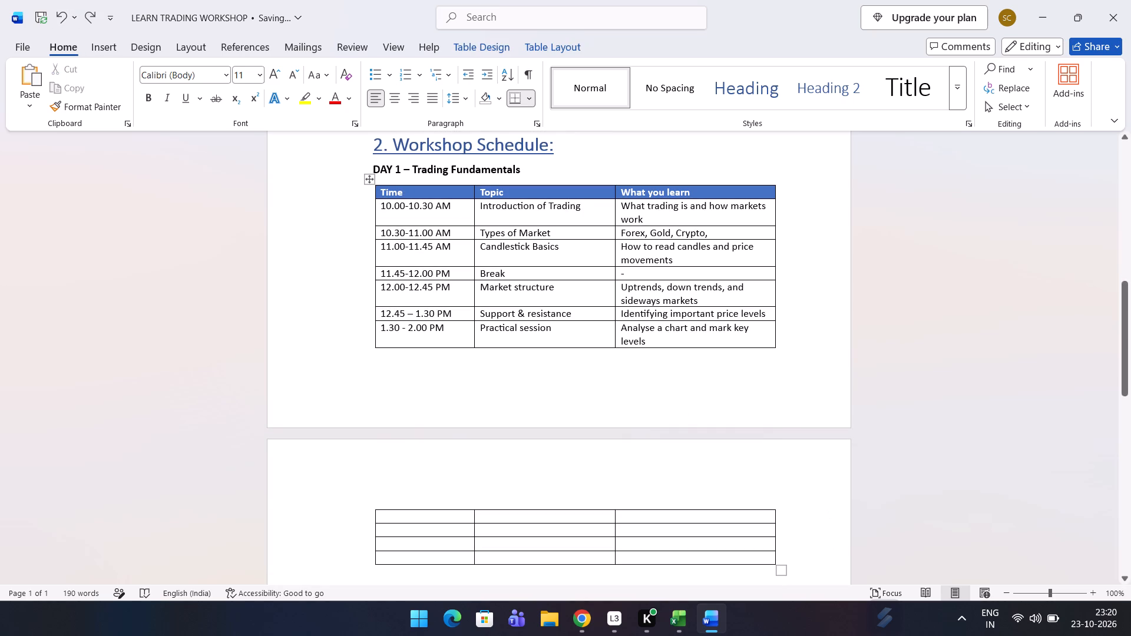
pyautogui.moveTo(427, 483); pyautogui.dragTo(630, 602)
pyautogui.scroll(2, 551, 330)
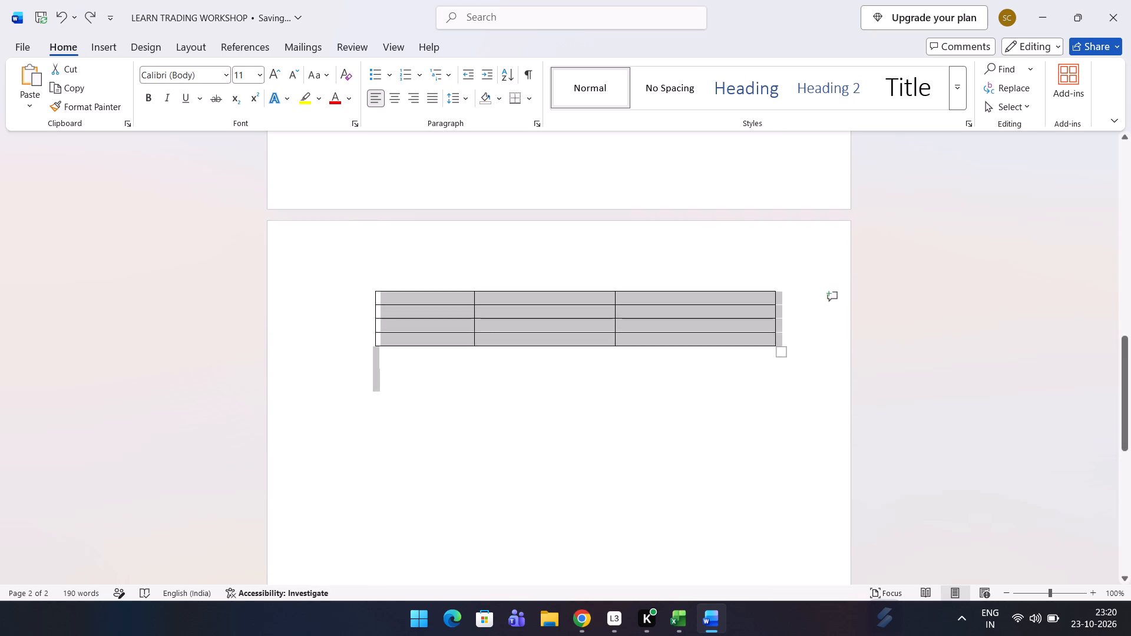
pyautogui.scroll(1, 551, 330)
pyautogui.press('BackSpace')
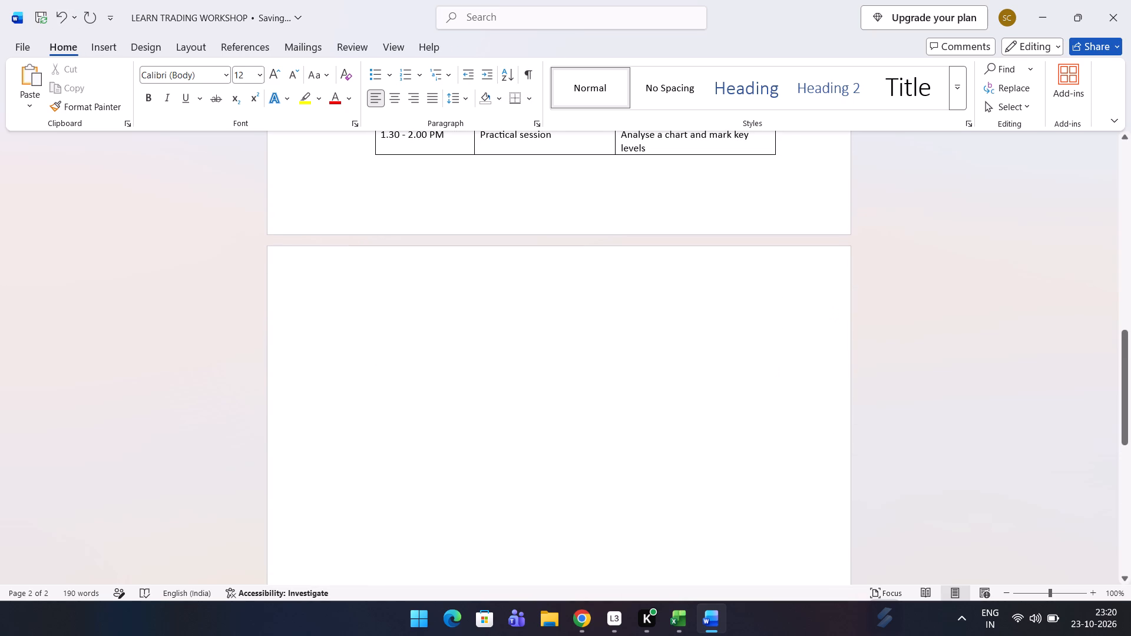
# Apply the Heading style, Calibri Light 20, to the blank line at the top of page 2.
pyautogui.scroll(2, 551, 330)
pyautogui.click(408, 442)
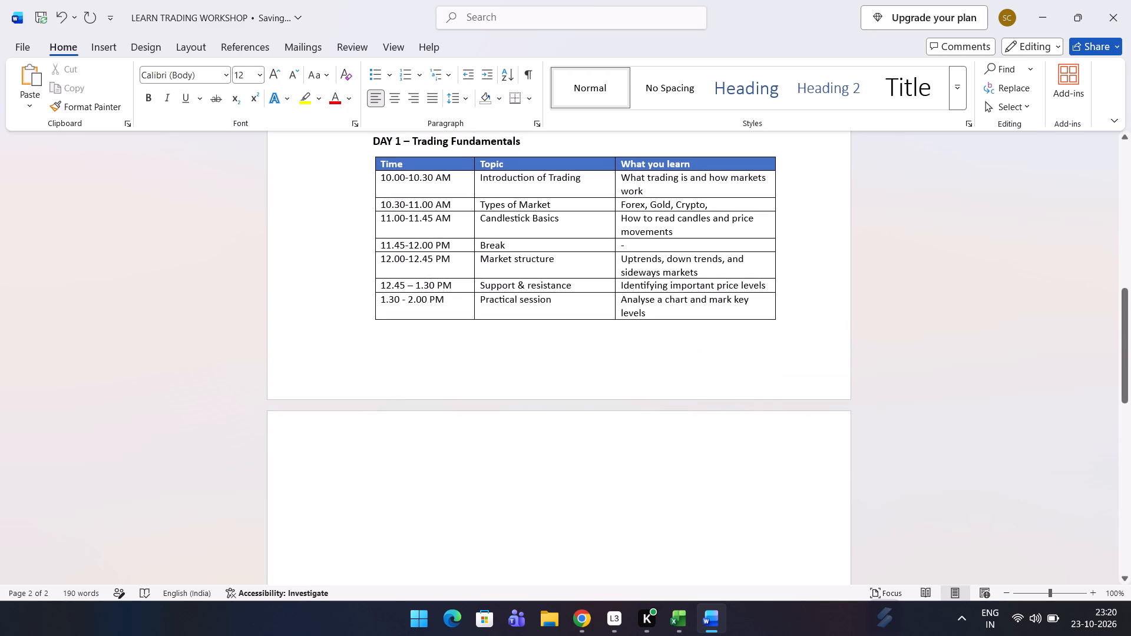
pyautogui.click(376, 461)
pyautogui.click(759, 98)
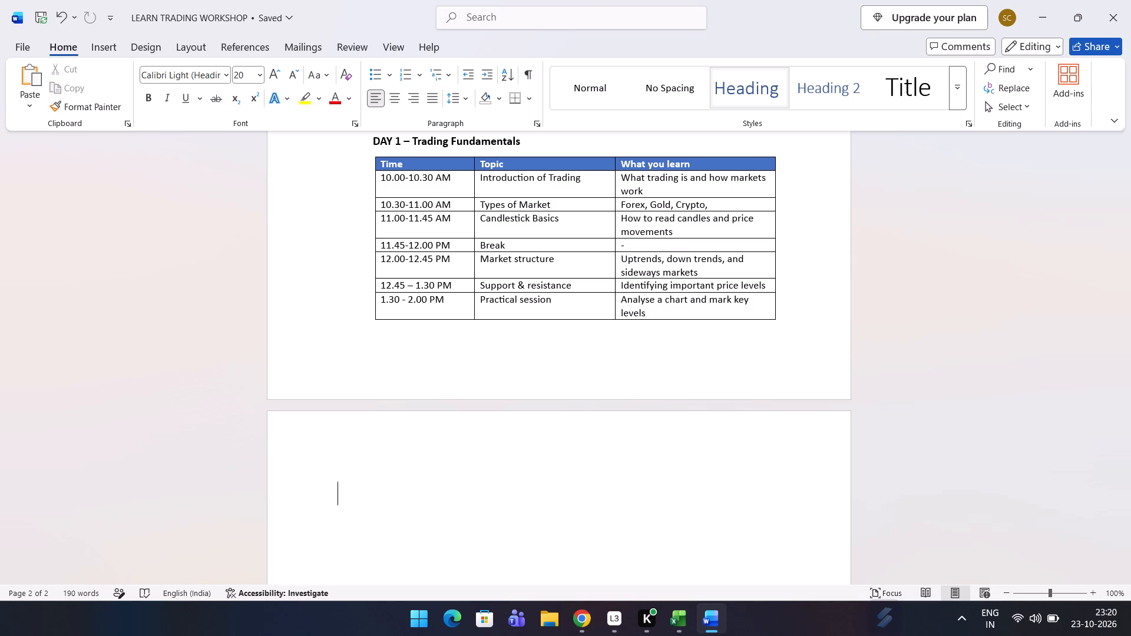
# Begin the page 2 heading with the text Day 2 and a dash.
pyautogui.write('DA')
pyautogui.press('BackSpace')
pyautogui.press('t')
pyautogui.press('BackSpace')
pyautogui.write('ay 2')
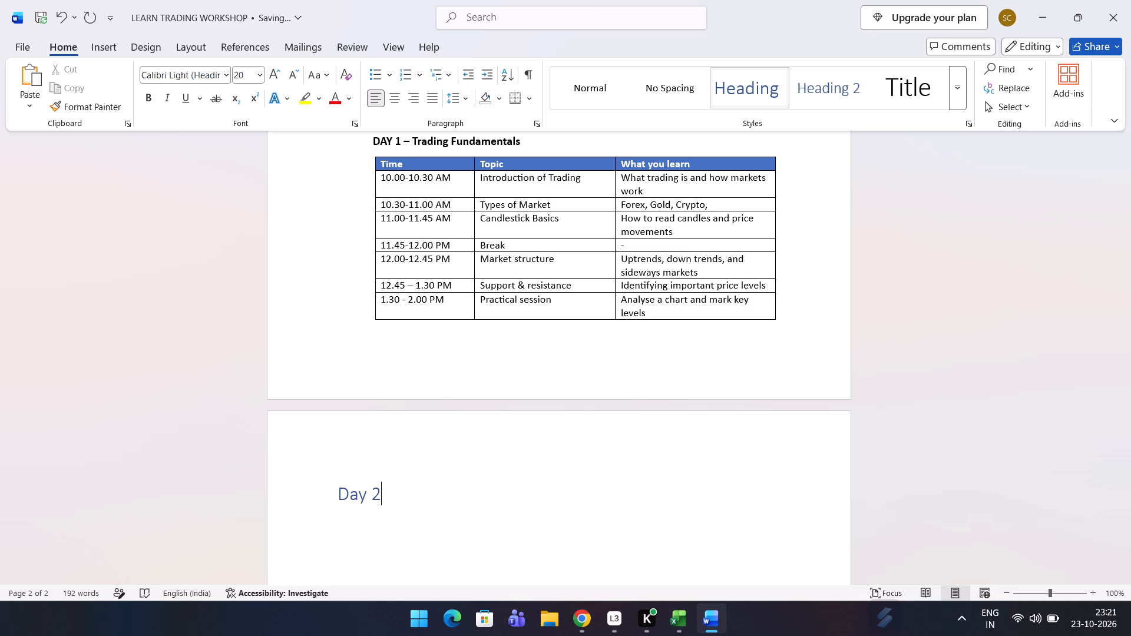
pyautogui.press('space')
pyautogui.hotkey('shift', '_')
pyautogui.press('BackSpace')
pyautogui.press('-')
pyautogui.press('BackSpace')
pyautogui.press('-')
pyautogui.press('space')
# Complete the heading so it reads Day 2 – Strategy and Risk Management, and start a new line below it.
pyautogui.write('tra')
pyautogui.write('te')
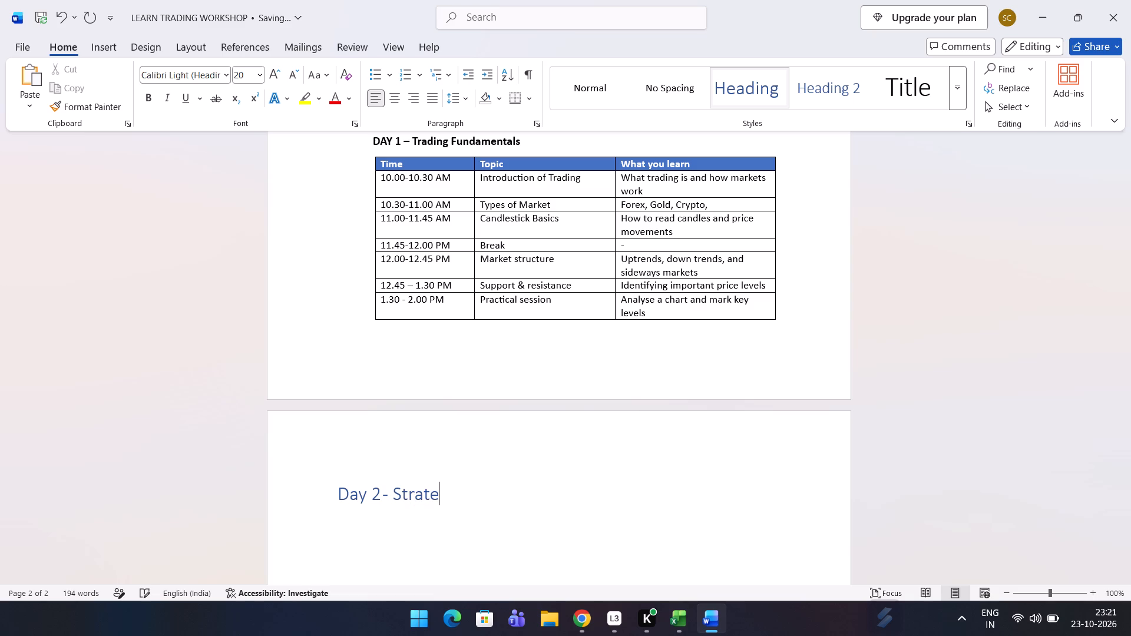
pyautogui.write('gy')
pyautogui.press('space')
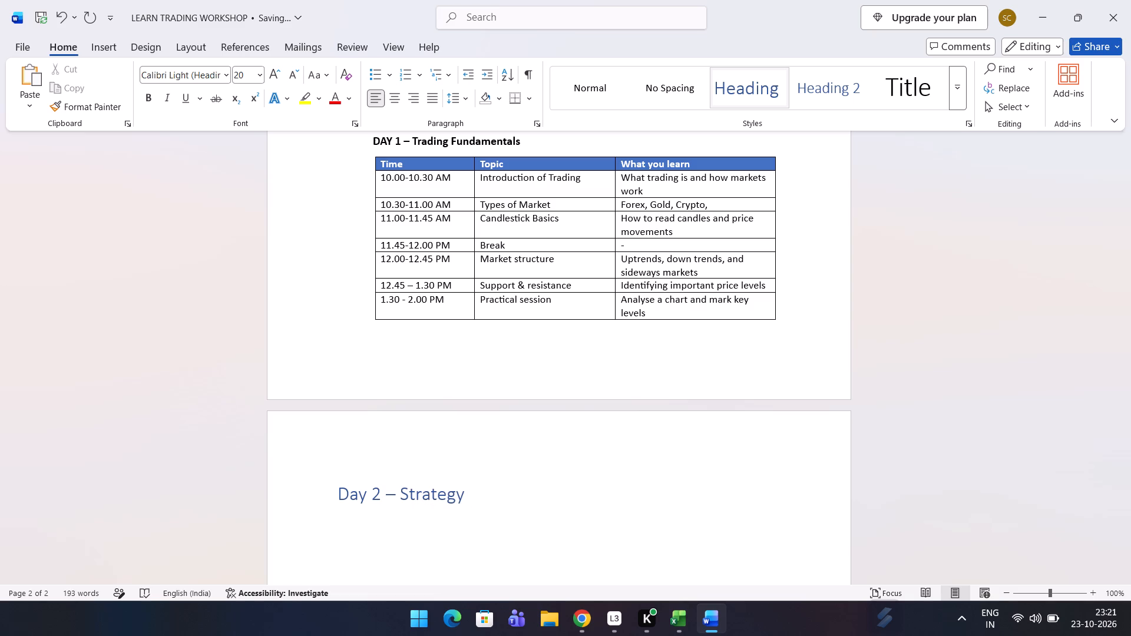
pyautogui.write('and')
pyautogui.press('space')
pyautogui.press('BackSpace')
pyautogui.press('BackSpace')
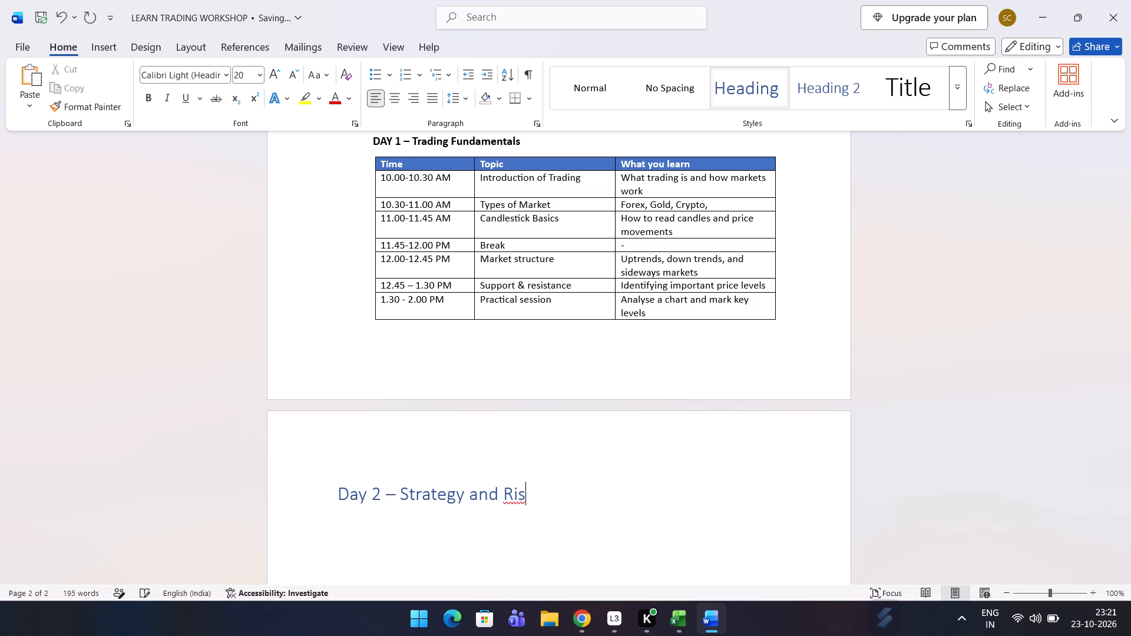
pyautogui.press('l')
pyautogui.press('BackSpace')
pyautogui.write('k')
pyautogui.press('space')
pyautogui.write('anagment')
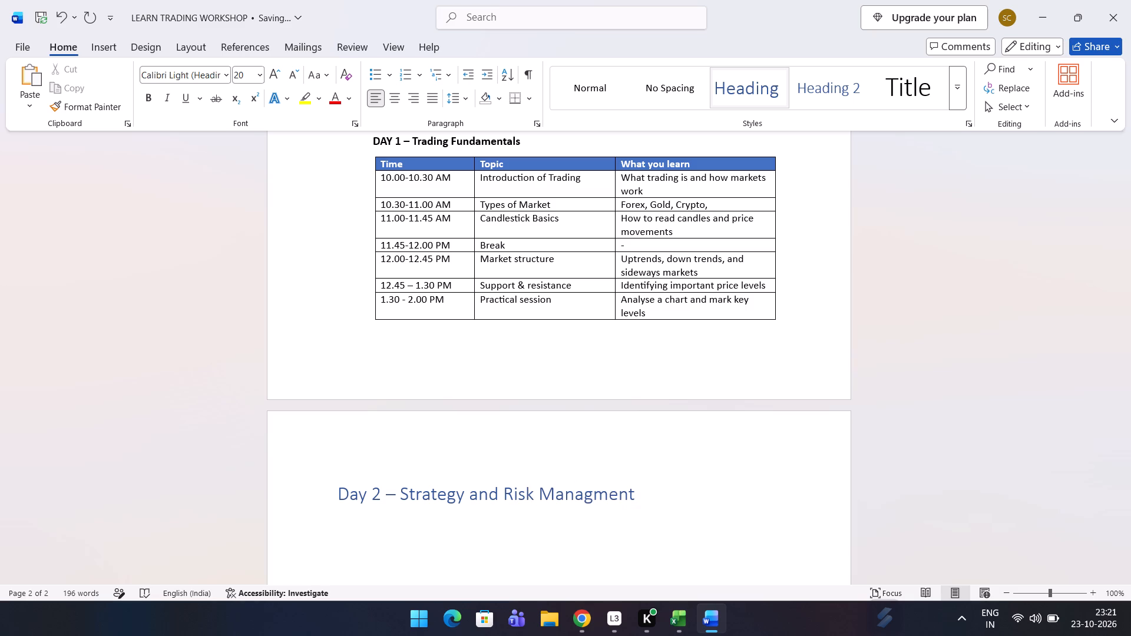
pyautogui.press('Return')
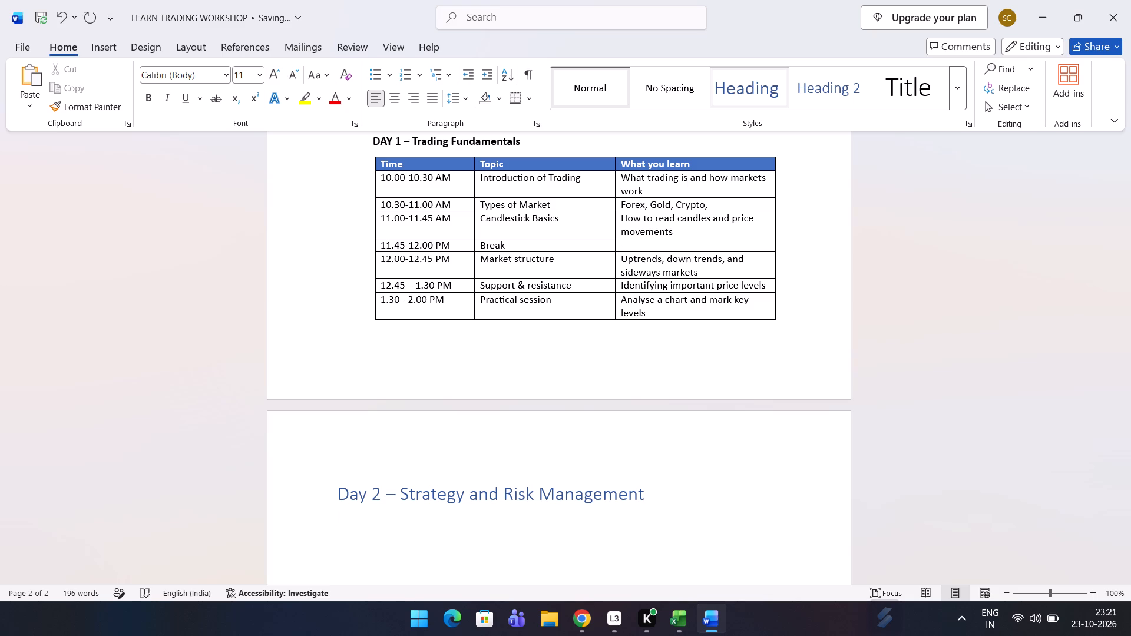
# Underline and bold the whole Day 2 – Strategy and Risk Management heading.
pyautogui.moveTo(337, 493); pyautogui.dragTo(720, 463)
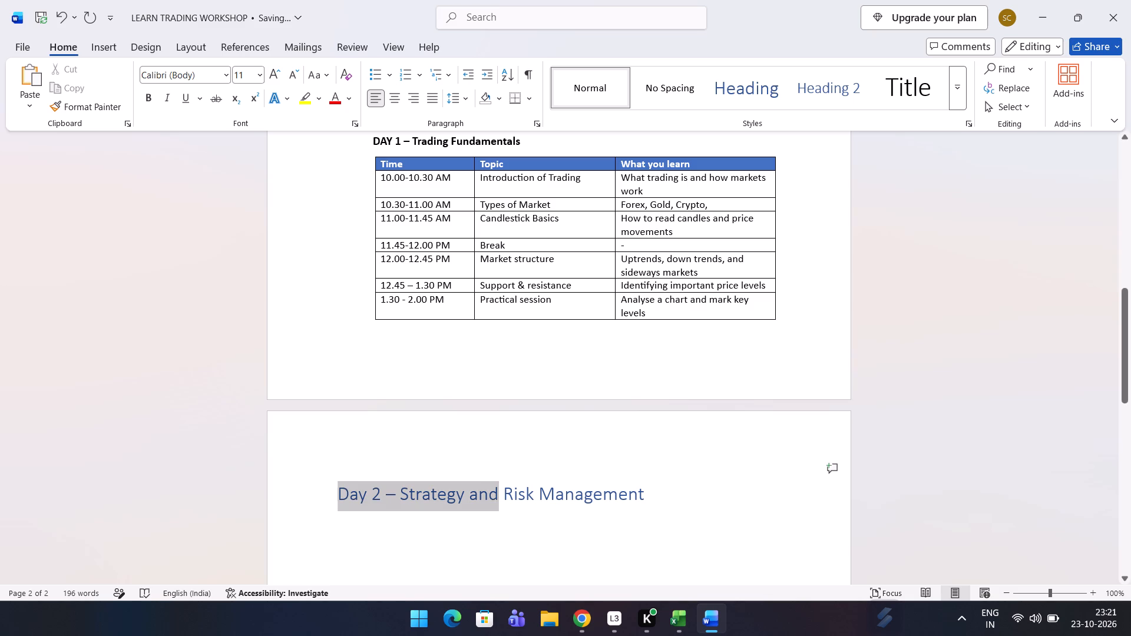
pyautogui.moveTo(720, 463); pyautogui.dragTo(871, 444)
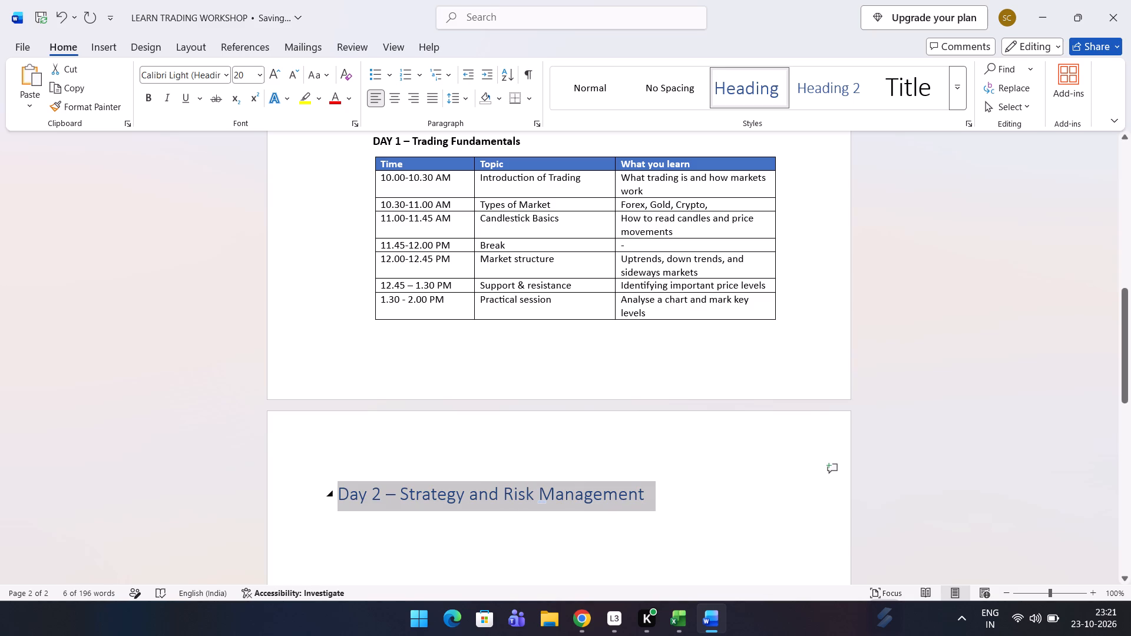
pyautogui.rightClick(641, 488)
pyautogui.click(690, 532)
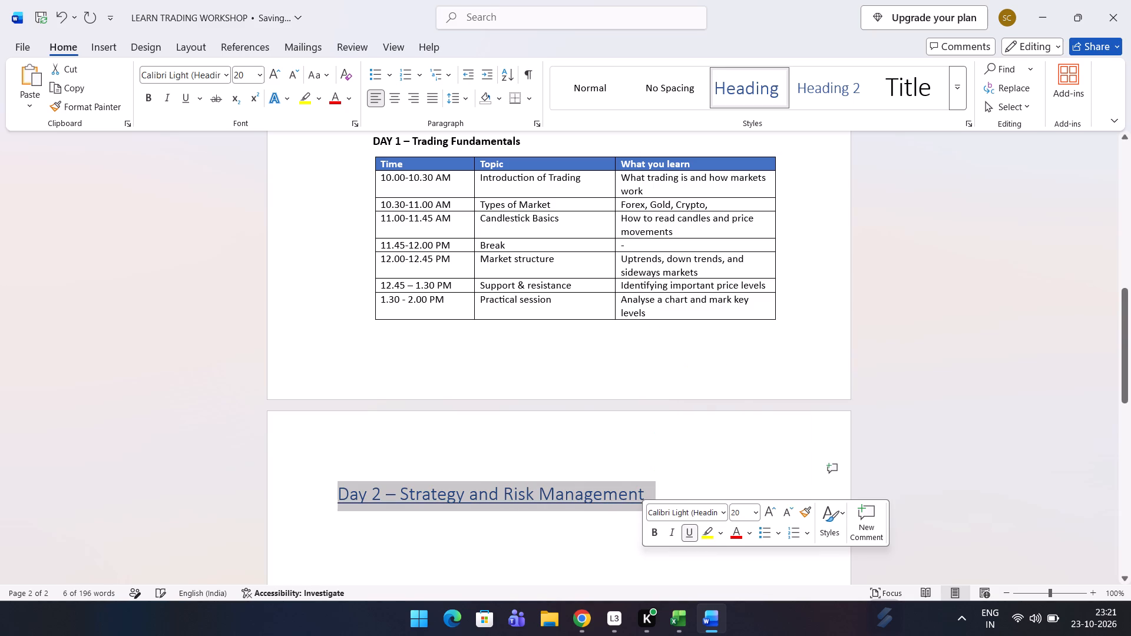
pyautogui.click(656, 534)
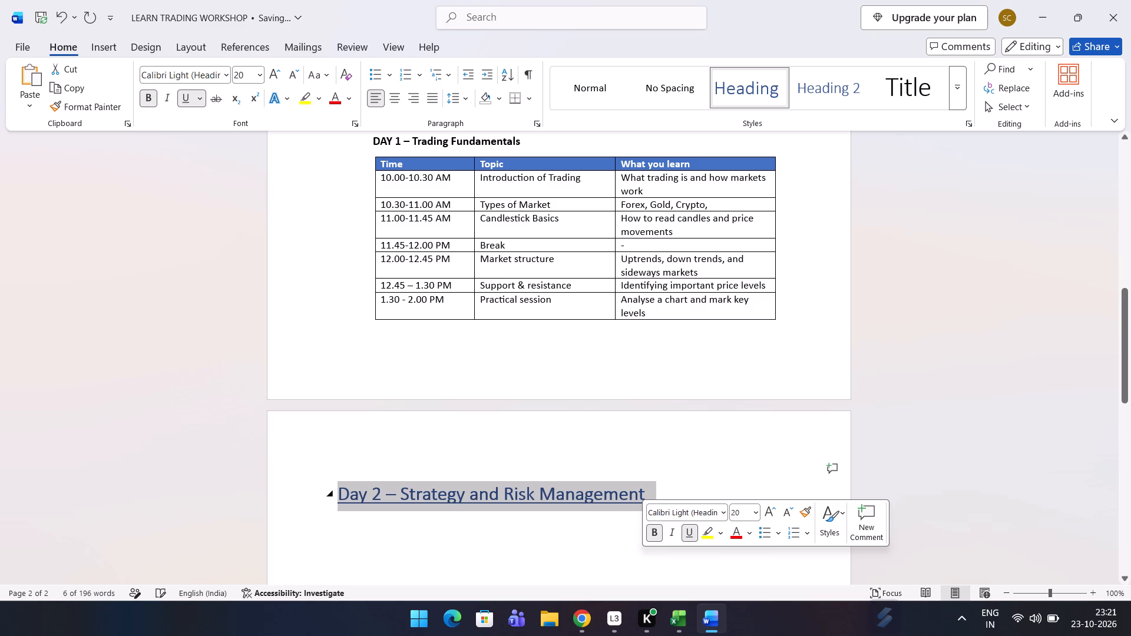
pyautogui.click(658, 483)
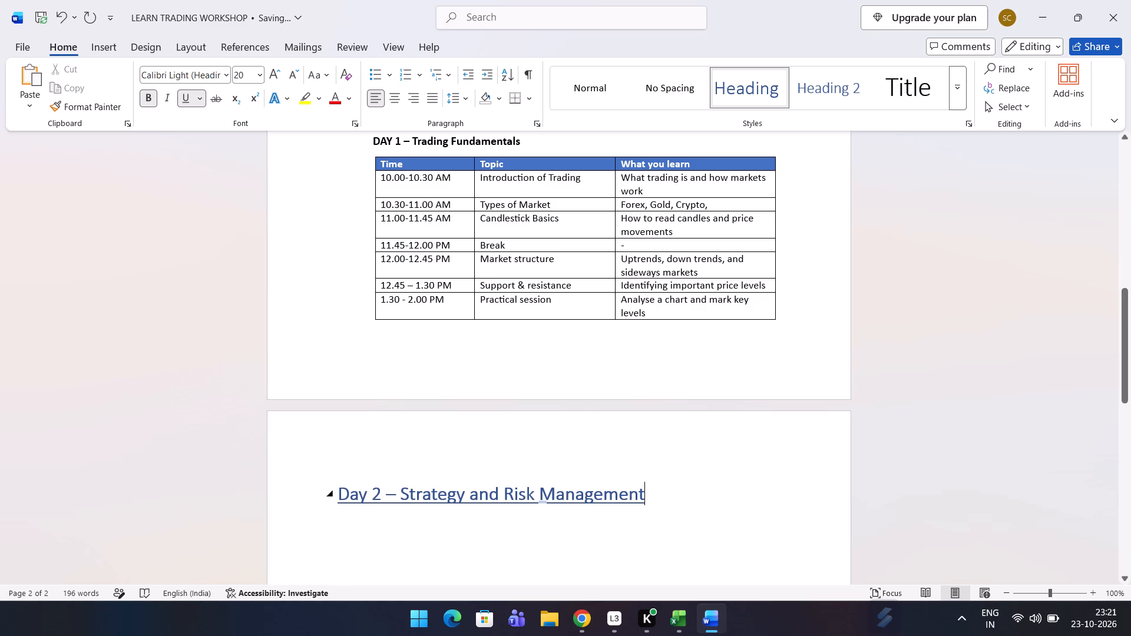
# On a new line below the Day 2 heading, start a plus-and-dash table outline with the first column's run of dashes.
pyautogui.press('Return')
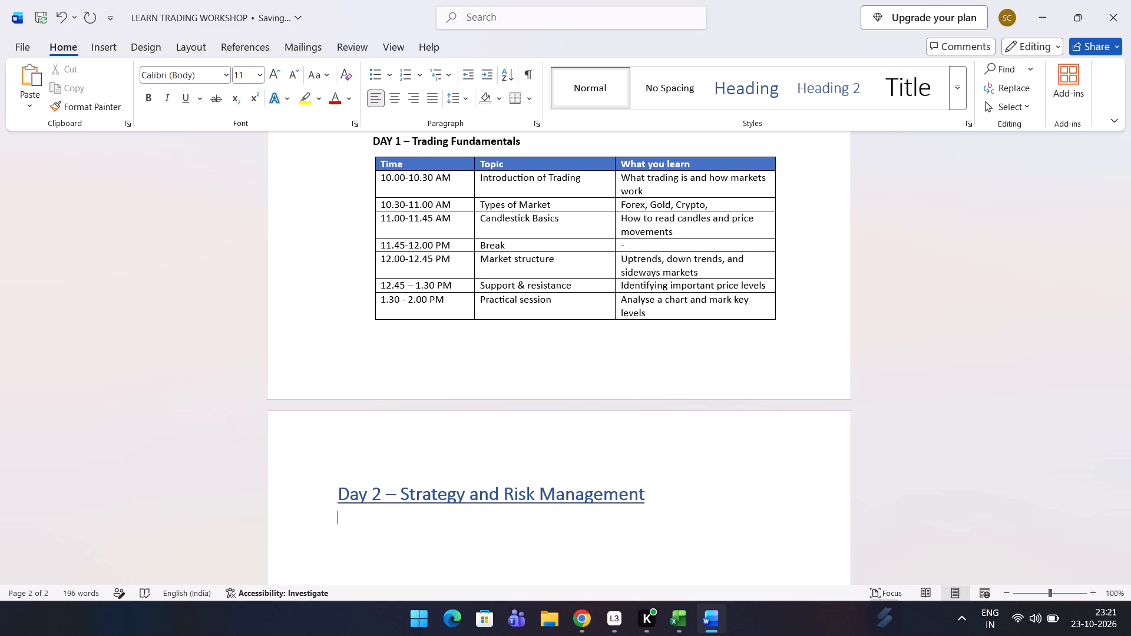
pyautogui.write('+-')
pyautogui.press('-')
pyautogui.press('-')
pyautogui.press('-')
pyautogui.press('-')
pyautogui.press('-')
pyautogui.press('-')
pyautogui.press('-')
pyautogui.press('-')
pyautogui.press('-')
pyautogui.press('-')
pyautogui.press('-')
pyautogui.press('-')
pyautogui.press('-')
pyautogui.press('-')
pyautogui.press('-')
pyautogui.press('+')
pyautogui.press('BackSpace')
pyautogui.press('BackSpace')
pyautogui.press('BackSpace')
pyautogui.press('BackSpace')
pyautogui.press('BackSpace')
# Close the first column of the outline with a plus sign and add a longer run of dashes for the second column.
pyautogui.write('-+-')
pyautogui.press('-')
pyautogui.press('-')
pyautogui.press('-')
pyautogui.press('-')
pyautogui.press('-')
pyautogui.press('-')
pyautogui.press('-')
pyautogui.press('-')
pyautogui.press('-')
pyautogui.press('-')
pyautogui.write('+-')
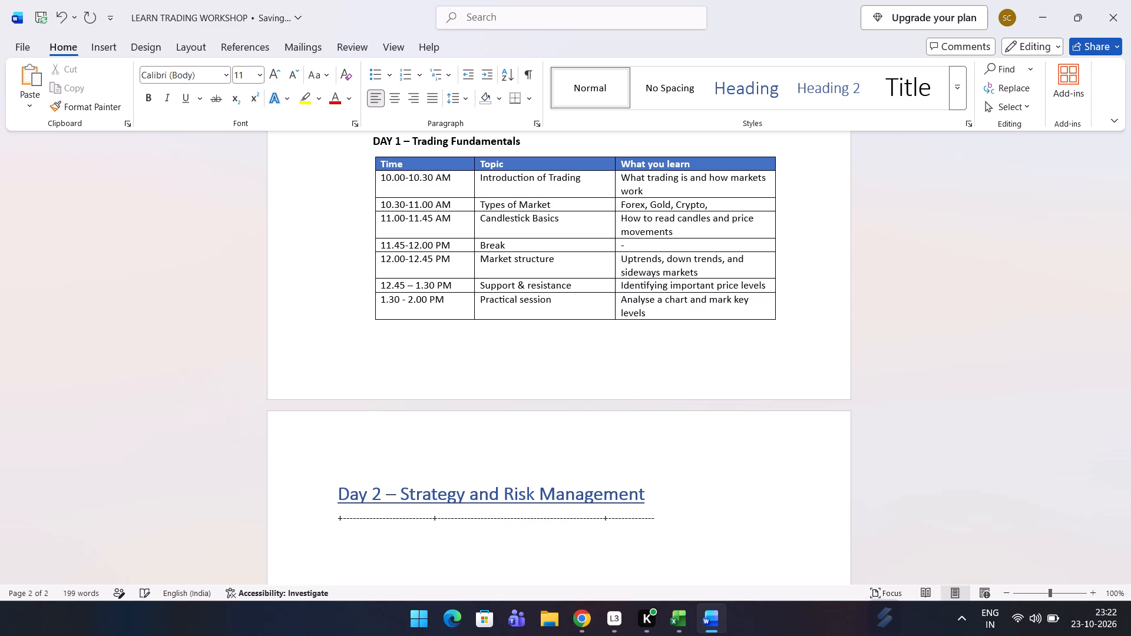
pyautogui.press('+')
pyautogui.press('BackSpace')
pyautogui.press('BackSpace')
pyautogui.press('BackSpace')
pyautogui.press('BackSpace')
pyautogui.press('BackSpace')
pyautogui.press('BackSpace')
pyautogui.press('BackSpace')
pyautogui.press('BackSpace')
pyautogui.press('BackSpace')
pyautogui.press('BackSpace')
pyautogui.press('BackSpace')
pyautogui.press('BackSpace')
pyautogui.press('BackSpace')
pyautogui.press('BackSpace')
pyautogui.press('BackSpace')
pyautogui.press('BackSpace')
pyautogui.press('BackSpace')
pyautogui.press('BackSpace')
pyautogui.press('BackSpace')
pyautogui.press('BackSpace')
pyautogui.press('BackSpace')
# Close the second column with a plus sign and complete the third column's dashes on the same line, ending with a plus sign.
pyautogui.write('+-')
pyautogui.press('+')
pyautogui.press('BackSpace')
pyautogui.press('-')
pyautogui.press('-')
pyautogui.press('-')
pyautogui.press('-')
pyautogui.press('-')
pyautogui.press('-')
pyautogui.press('-')
pyautogui.press('-')
pyautogui.press('-')
pyautogui.press('-')
pyautogui.press('-')
pyautogui.press('-')
pyautogui.press('-')
pyautogui.press('-')
pyautogui.press('-')
pyautogui.press('-')
pyautogui.press('-')
pyautogui.press('-')
pyautogui.press('-')
pyautogui.press('-')
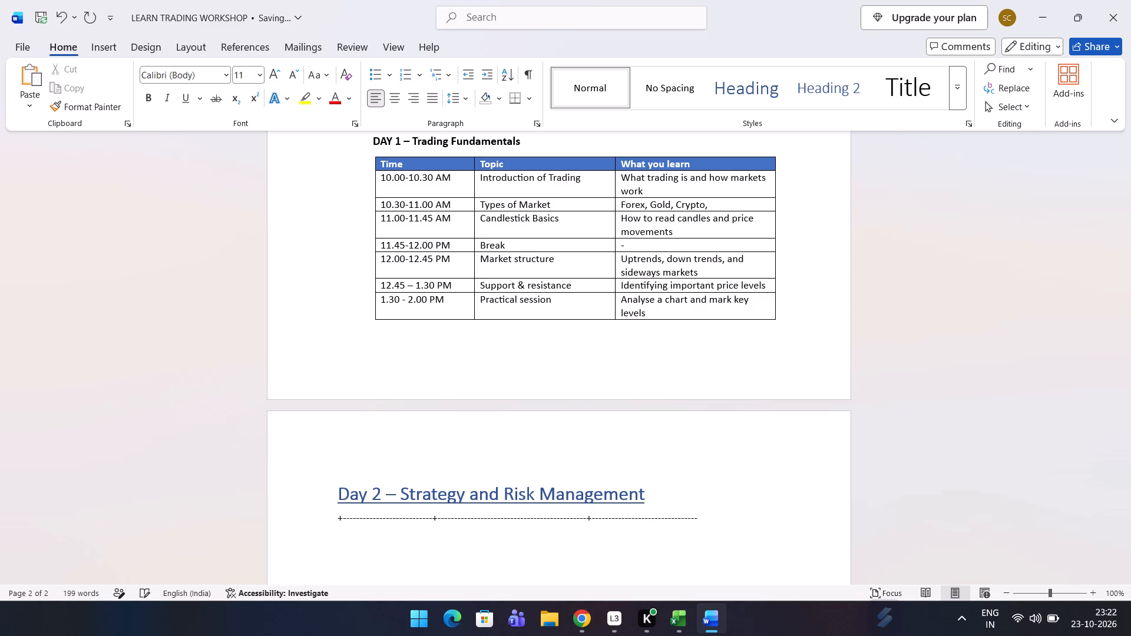
pyautogui.press('BackSpace')
pyautogui.press('BackSpace')
pyautogui.press('-')
pyautogui.press('BackSpace')
pyautogui.press('+')
# Shorten the second column of the plus-and-dash outline by three dashes, keeping it on one line.
pyautogui.click(569, 514)
pyautogui.press('BackSpace')
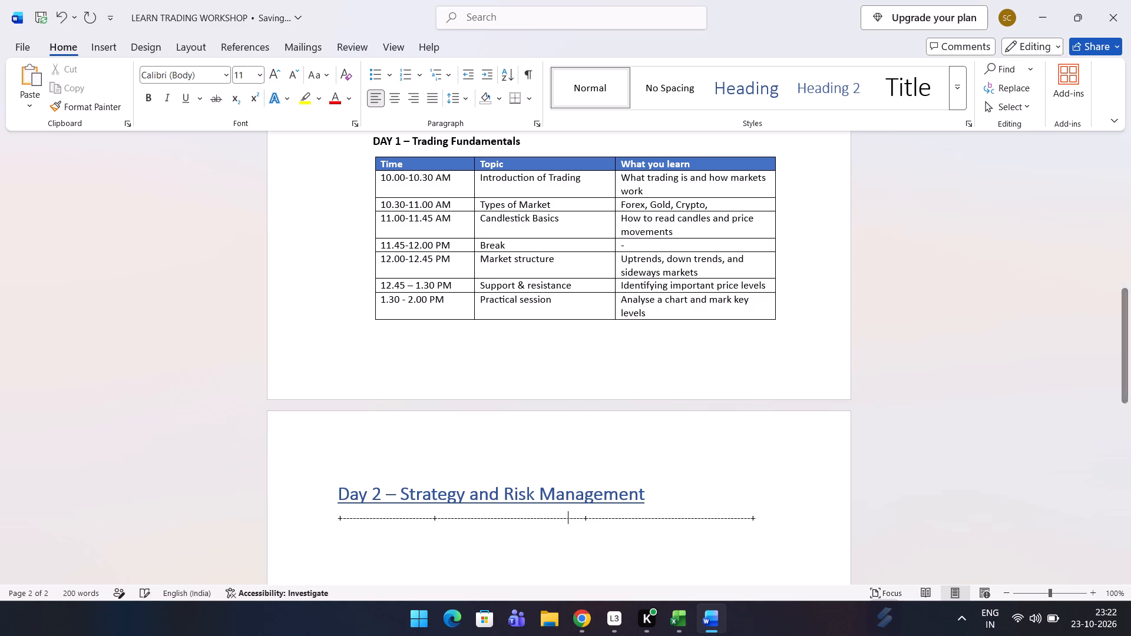
pyautogui.press('BackSpace')
pyautogui.press('BackSpace')
pyautogui.press('Return')
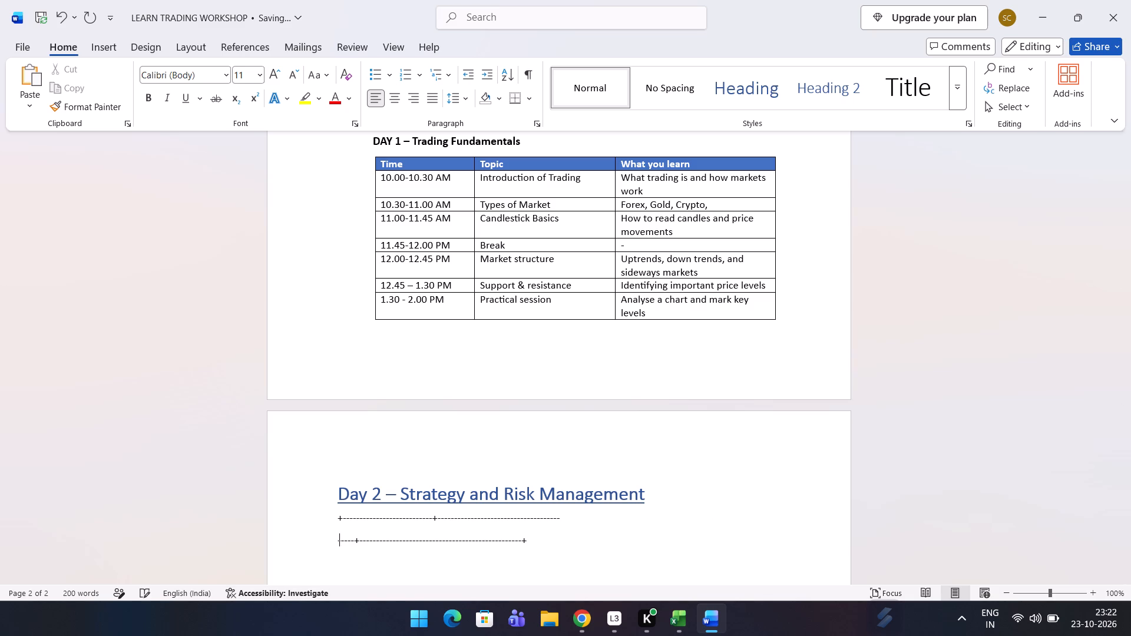
pyautogui.press('BackSpace')
# Convert the finished plus-and-dash line into a one-row, three-column table.
pyautogui.click(762, 521)
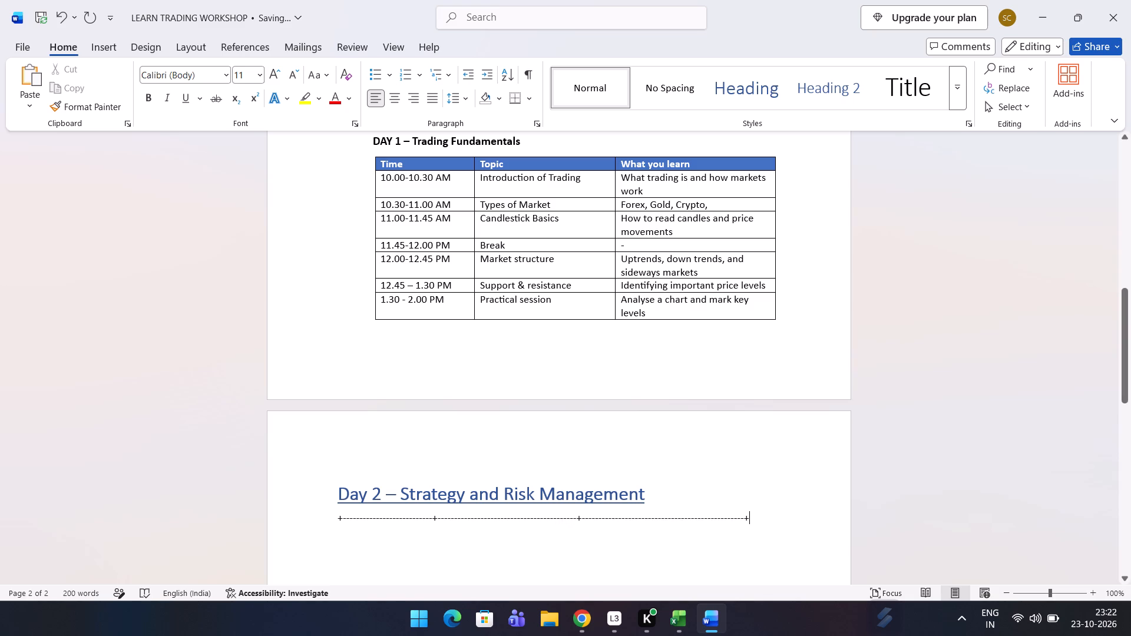
pyautogui.press('Return')
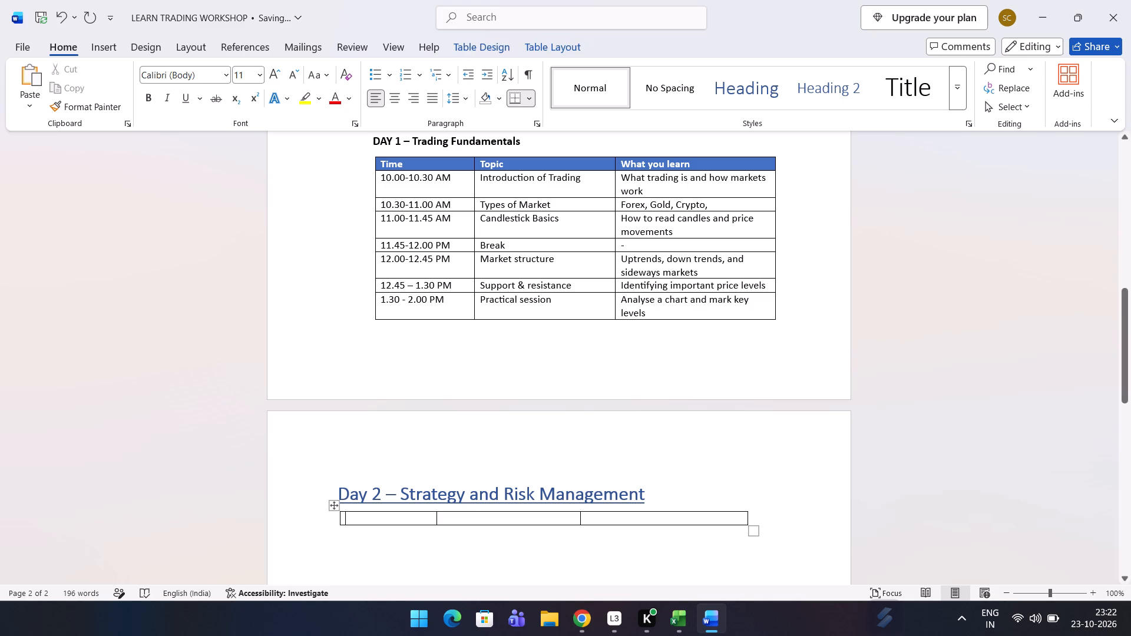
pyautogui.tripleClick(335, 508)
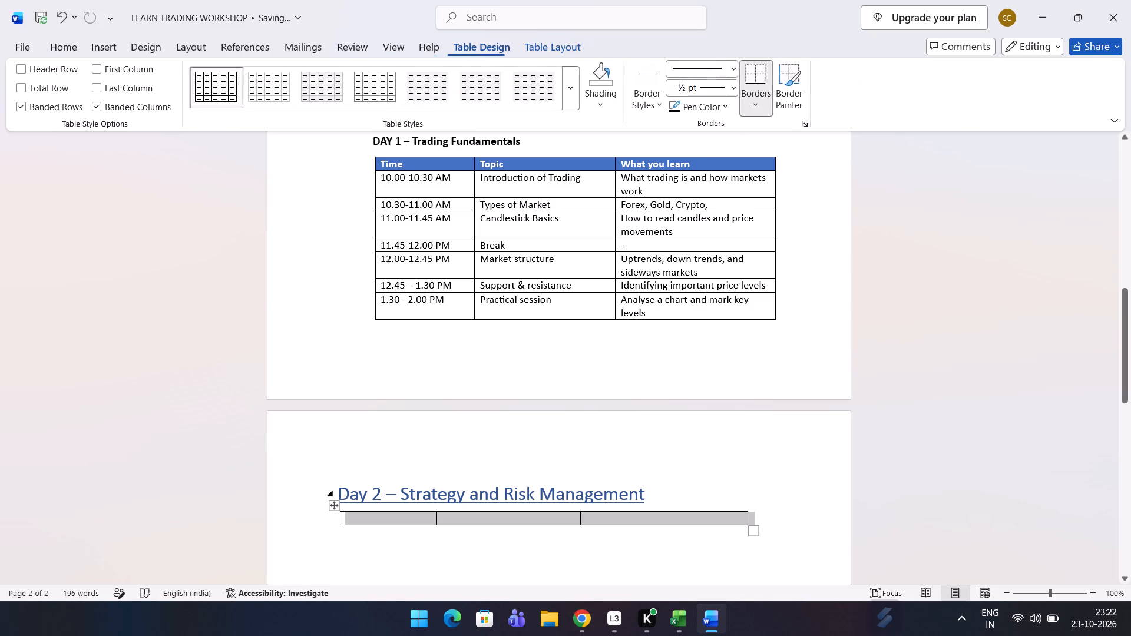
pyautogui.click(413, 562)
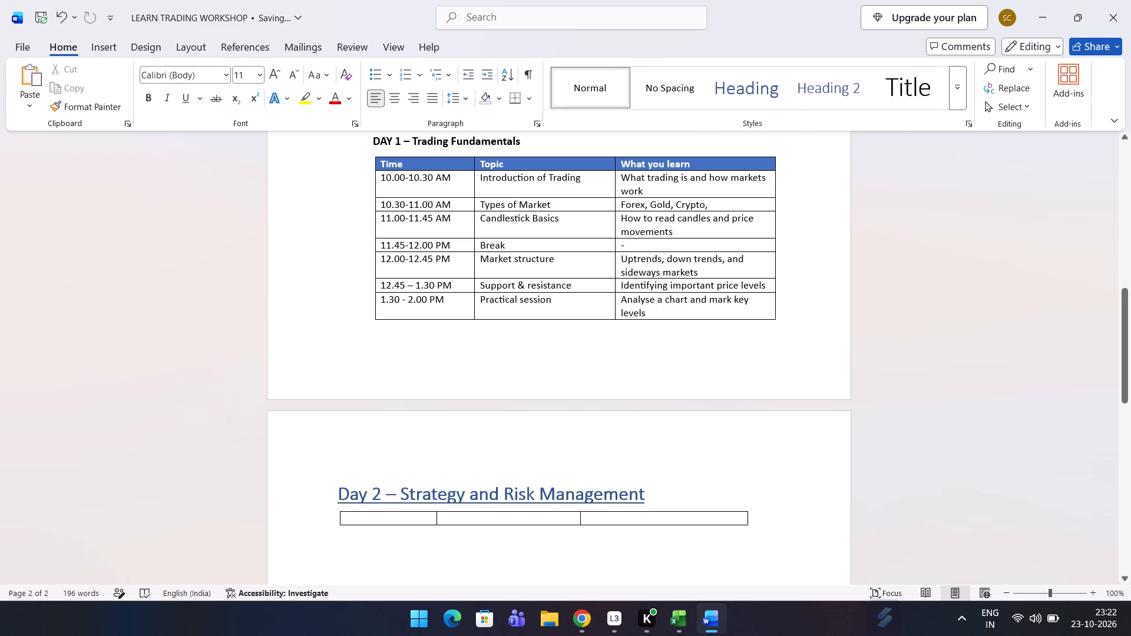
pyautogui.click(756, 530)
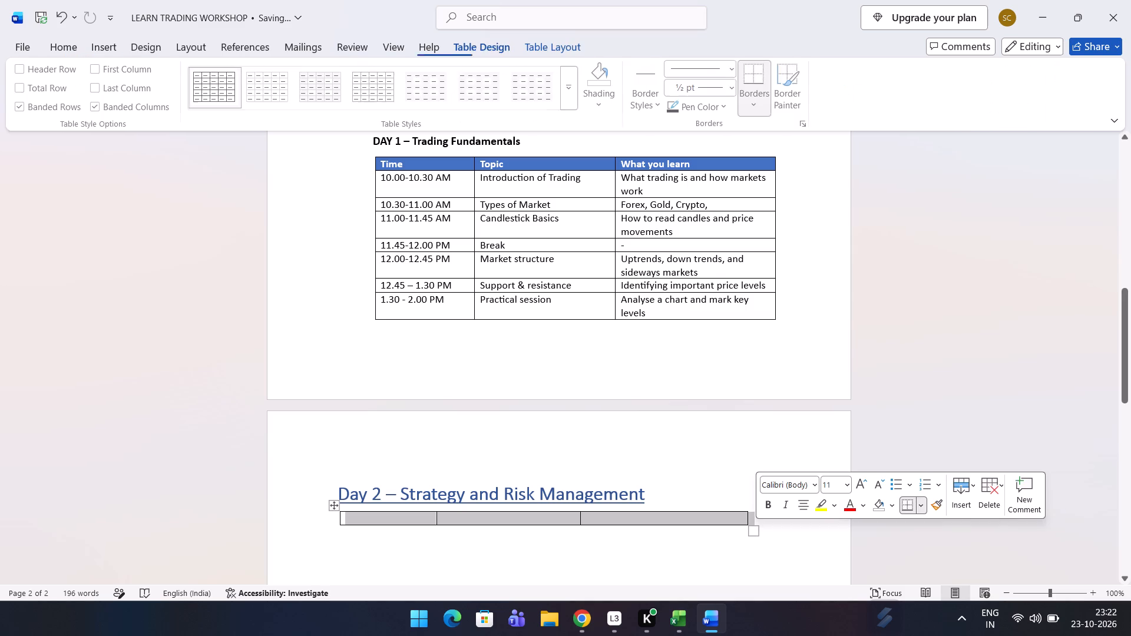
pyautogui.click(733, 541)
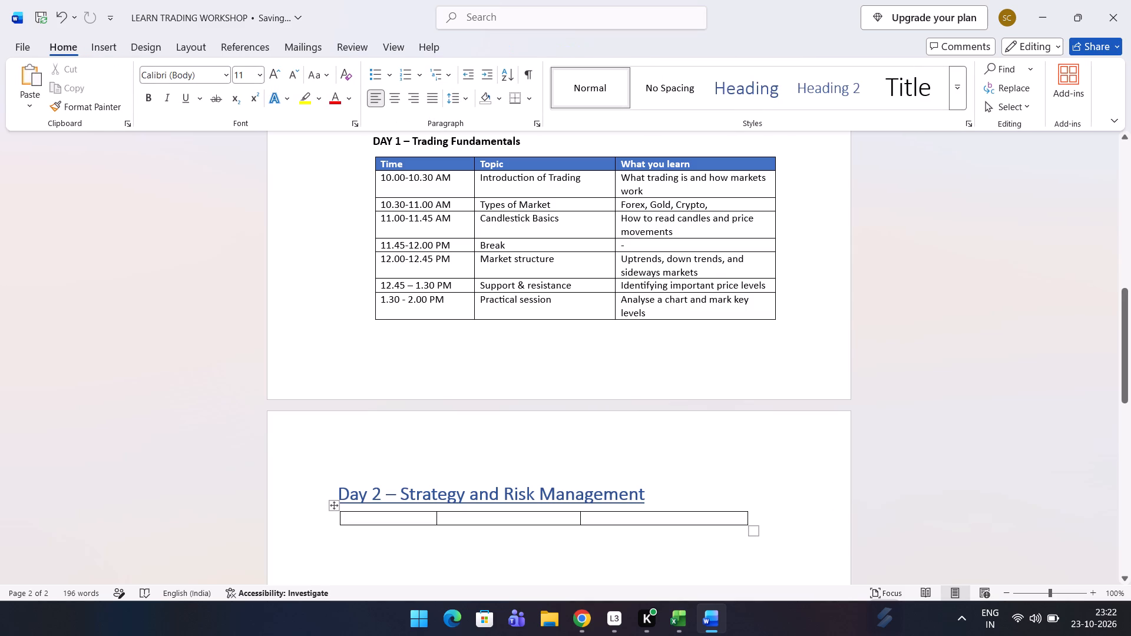
# Add five rows below the first row of the Day 2 table, making six rows in all.
pyautogui.click(333, 526)
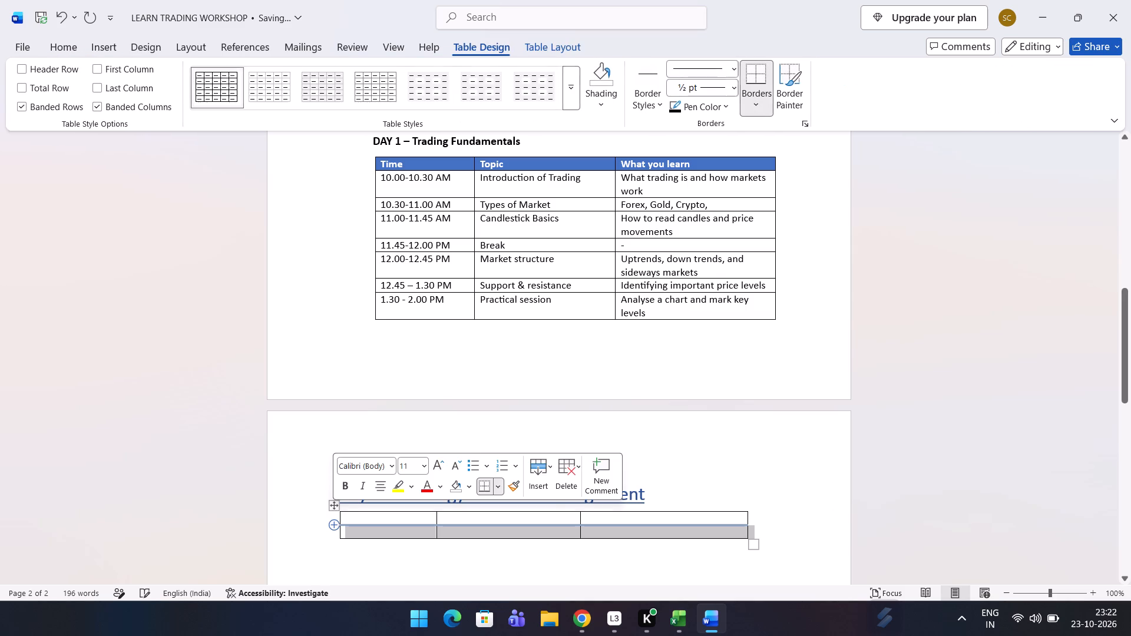
pyautogui.click(333, 526)
pyautogui.click(333, 526)
pyautogui.click(333, 526)
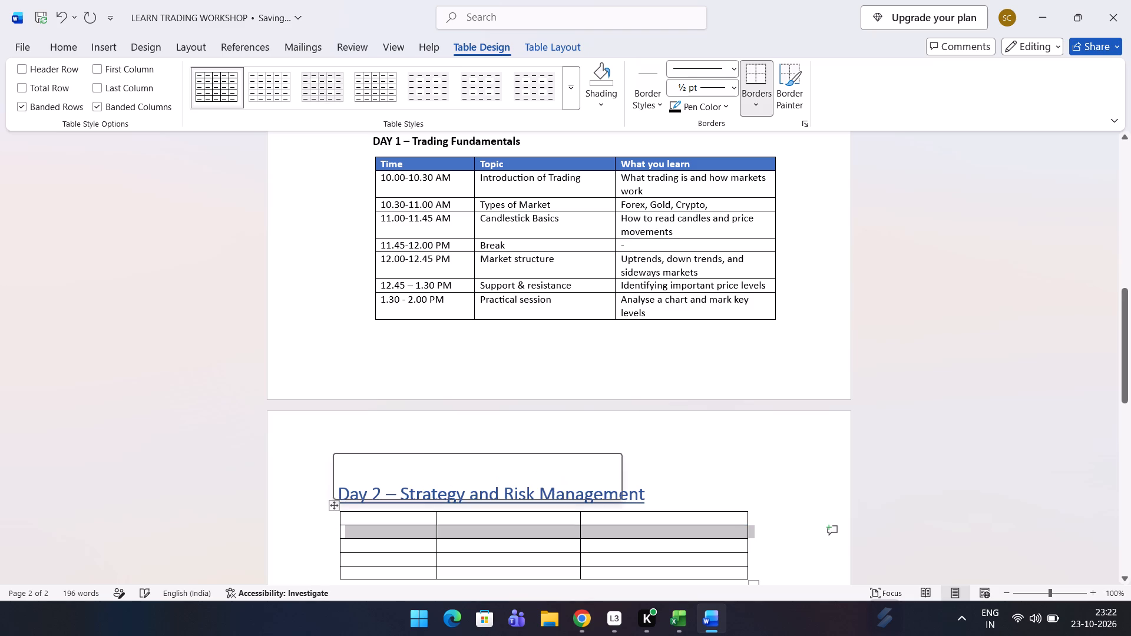
pyautogui.click(333, 526)
pyautogui.click(313, 547)
pyautogui.scroll(-1, 313, 547)
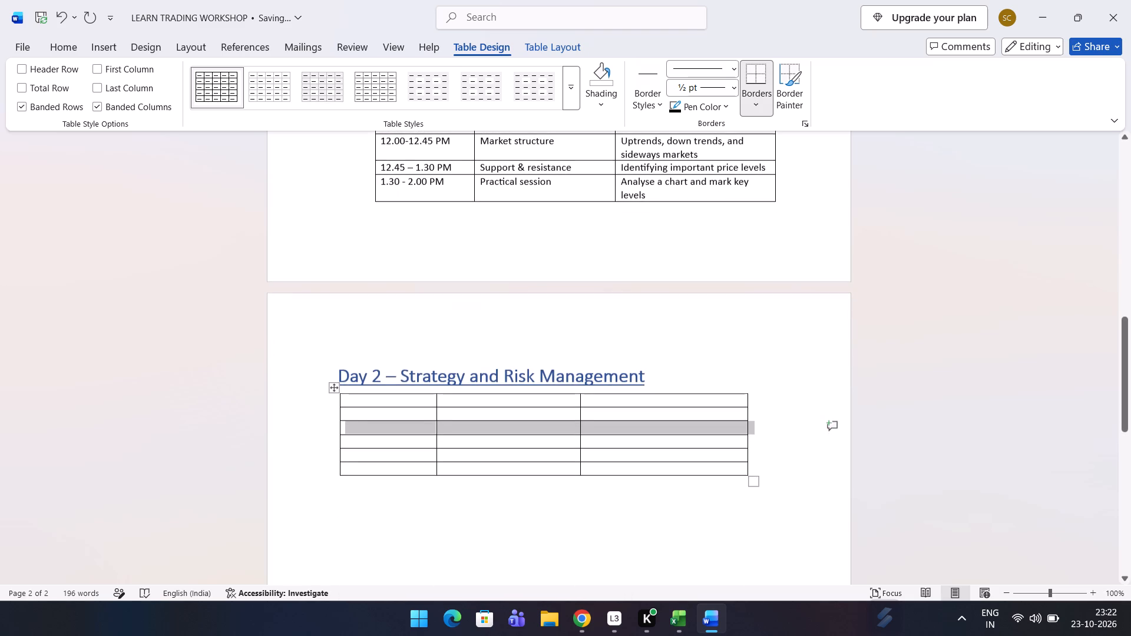
pyautogui.scroll(-1, 313, 547)
pyautogui.click(474, 556)
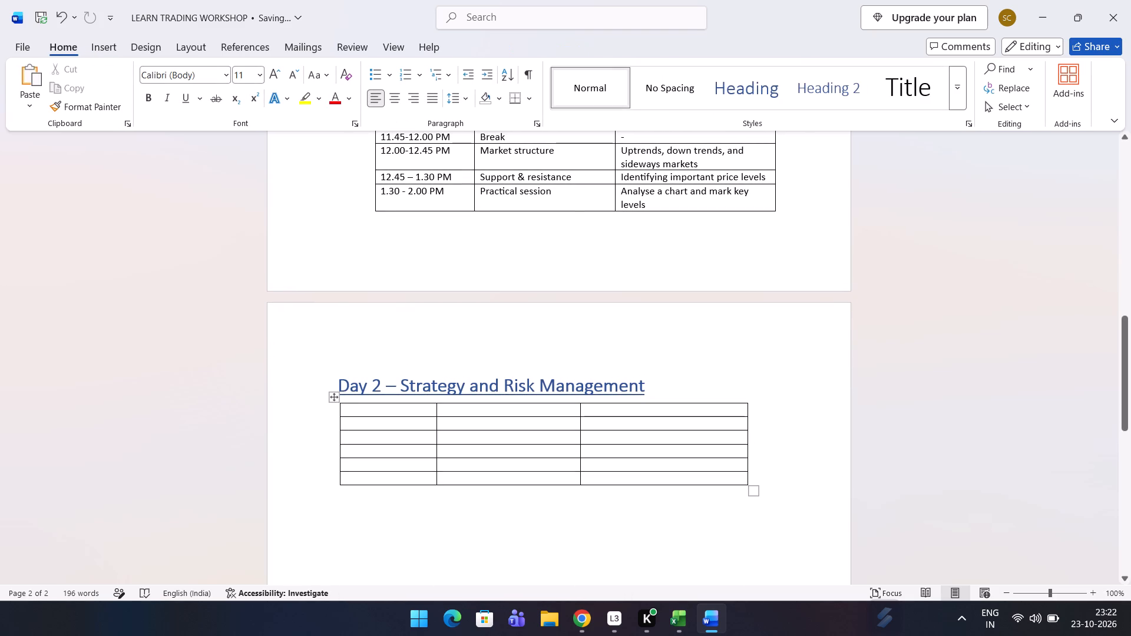
# Shade the first row of the Day 2 table with the same theme blue as the Day 1 table header.
pyautogui.moveTo(411, 410); pyautogui.dragTo(669, 407)
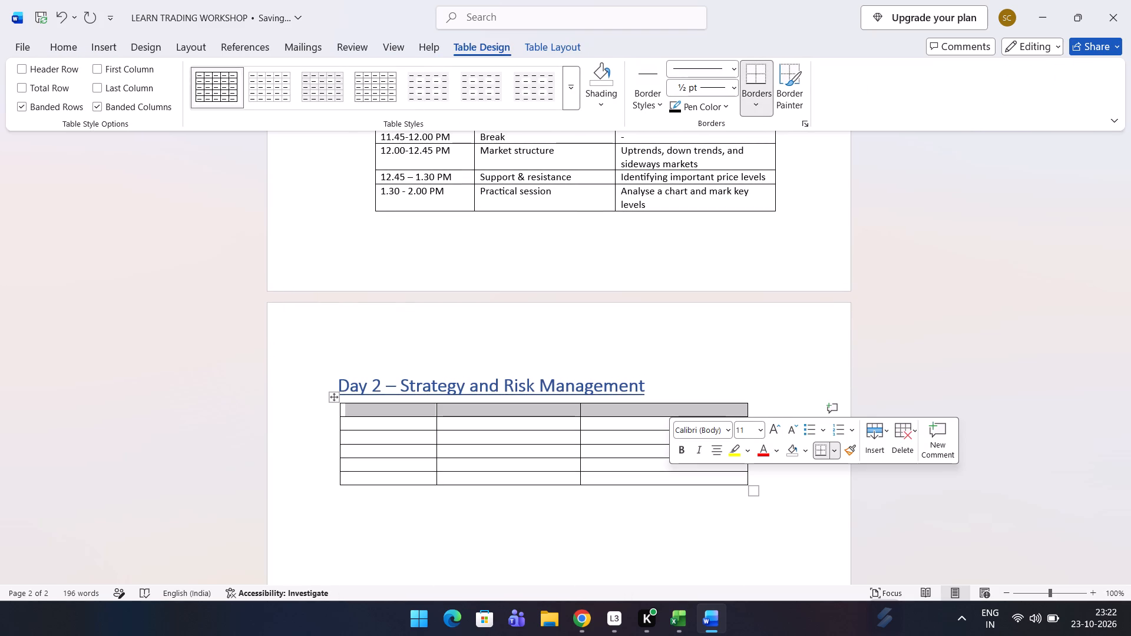
pyautogui.click(803, 447)
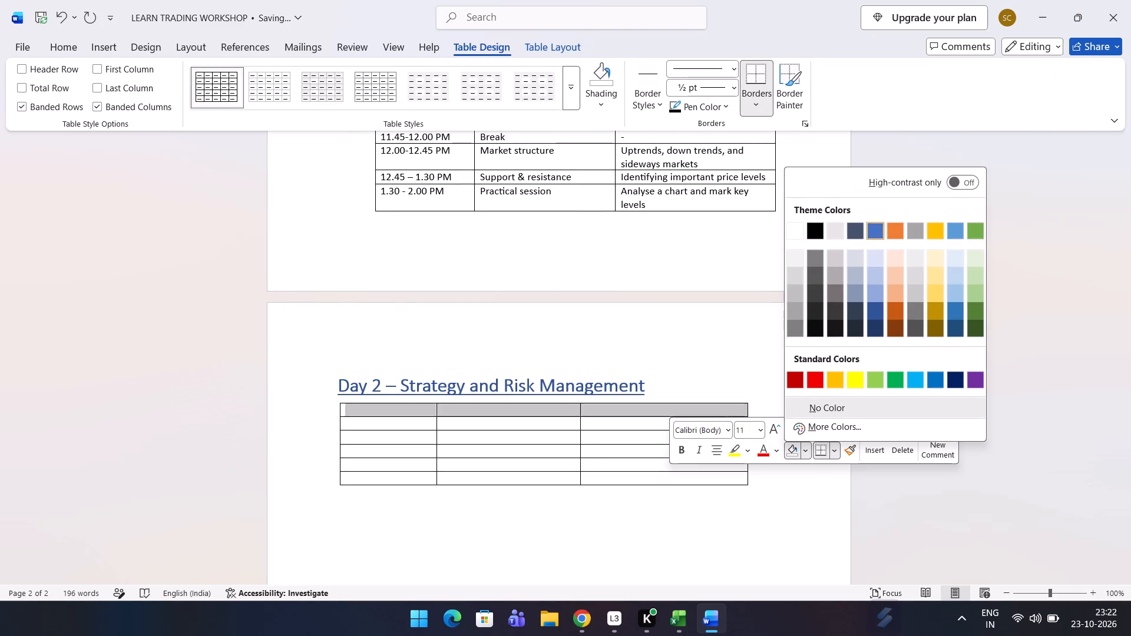
pyautogui.click(872, 226)
pyautogui.click(355, 404)
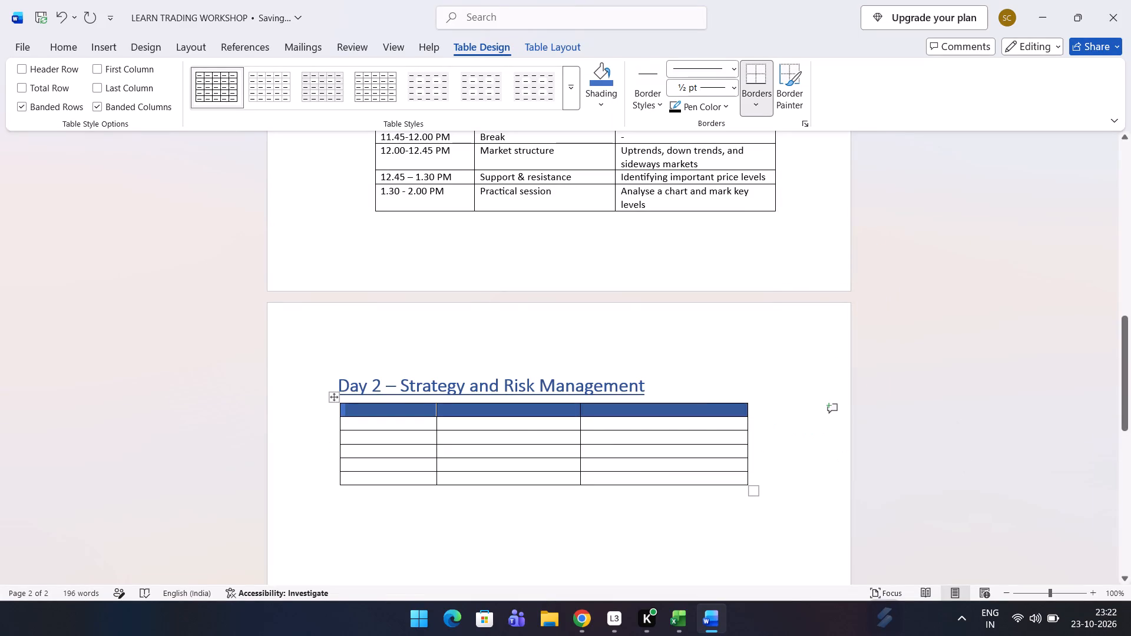
# Enter Time in the first header cell of the Day 2 table.
pyautogui.doubleClick(344, 419)
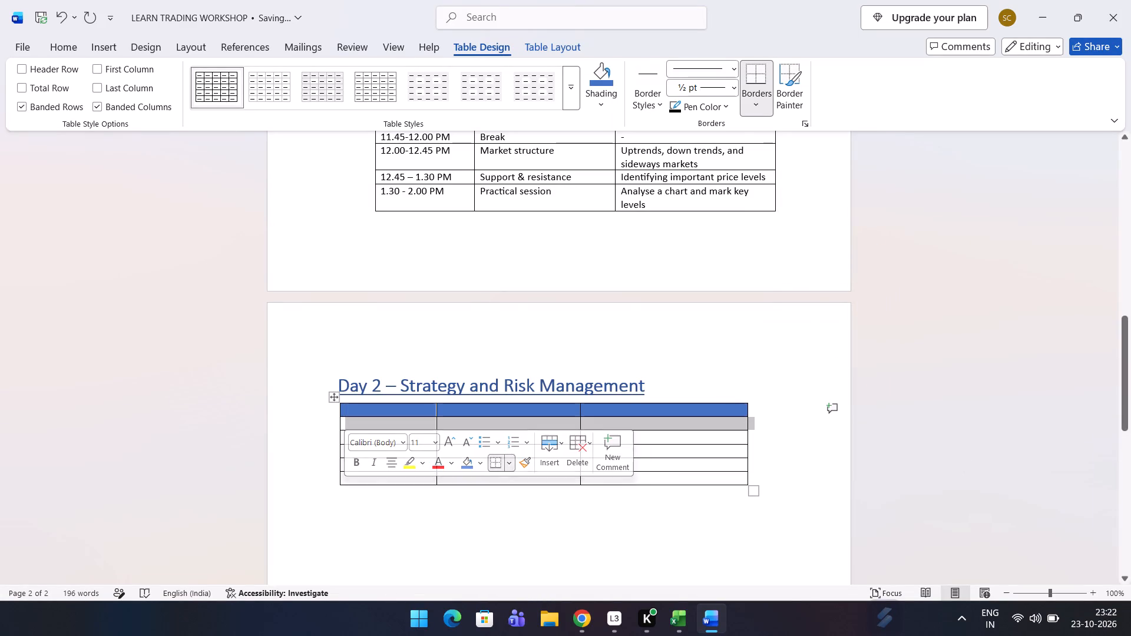
pyautogui.doubleClick(345, 407)
pyautogui.doubleClick(345, 407)
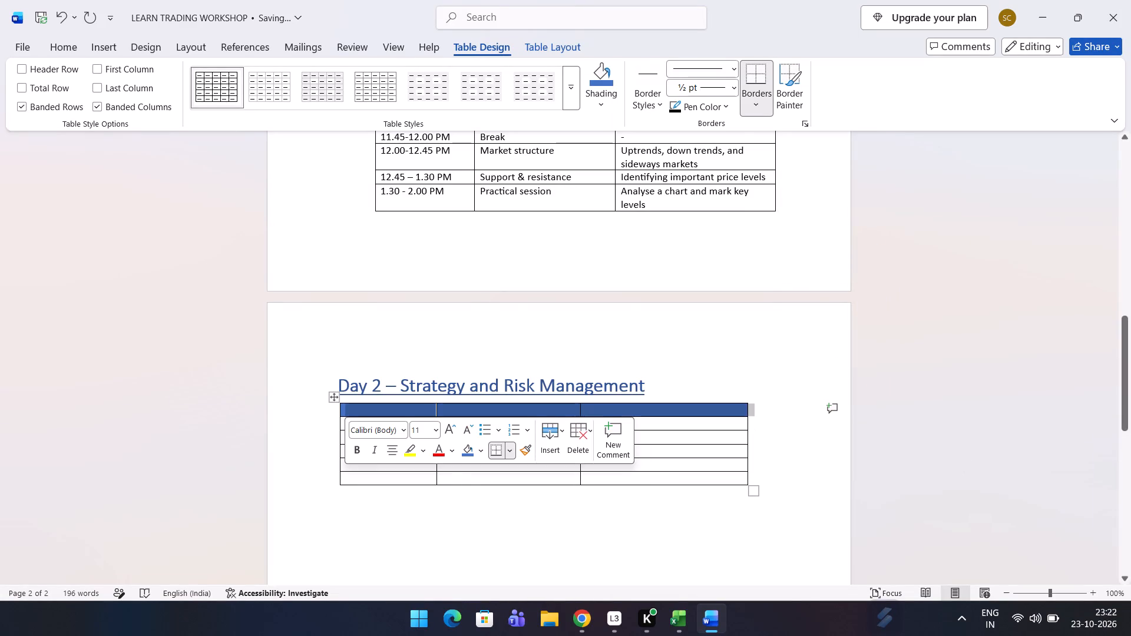
pyautogui.click(364, 409)
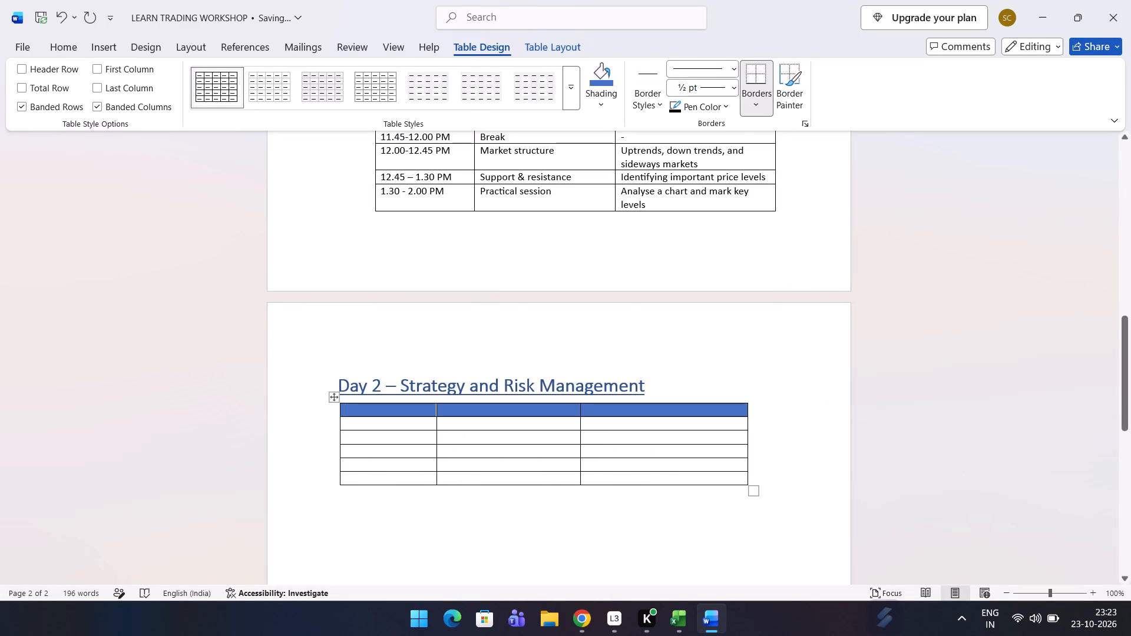
pyautogui.write('ime')
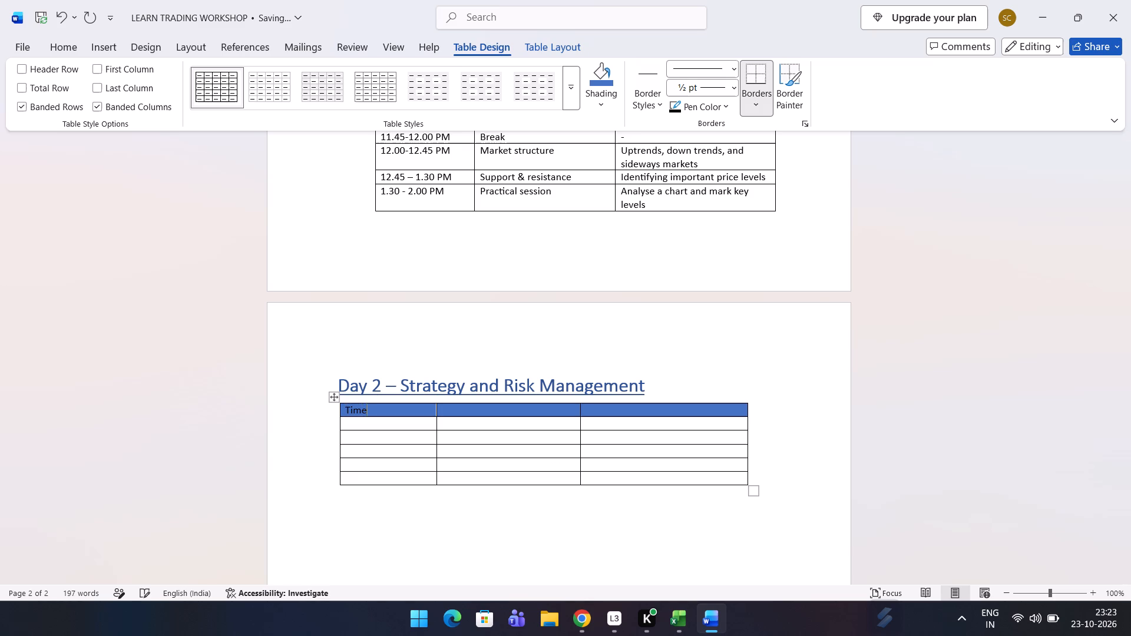
# Enter Topic in the second header cell of the Day 2 table.
pyautogui.click(453, 407)
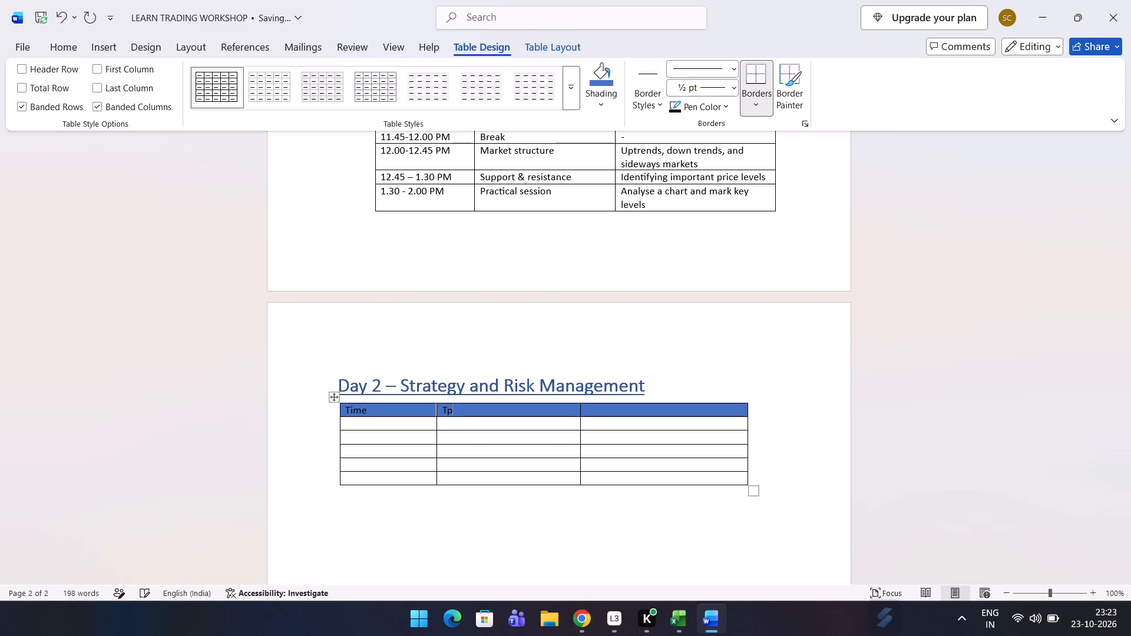
pyautogui.press('BackSpace')
pyautogui.write('opic')
pyautogui.press('space')
pyautogui.write('what')
pyautogui.press('BackSpace')
pyautogui.press('BackSpace')
pyautogui.press('BackSpace')
pyautogui.press('BackSpace')
# Enter What you'll learn in the third header cell of the Day 2 table.
pyautogui.press('y')
pyautogui.write('ou lle')
pyautogui.press('BackSpace')
pyautogui.press('BackSpace')
pyautogui.write('earn')
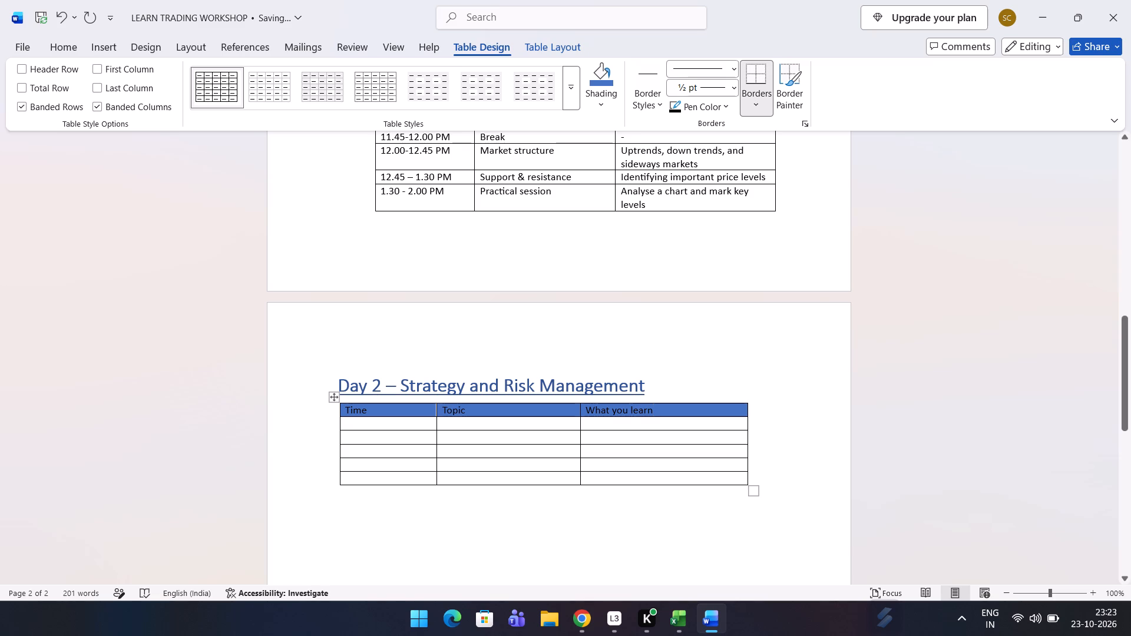
pyautogui.click(630, 409)
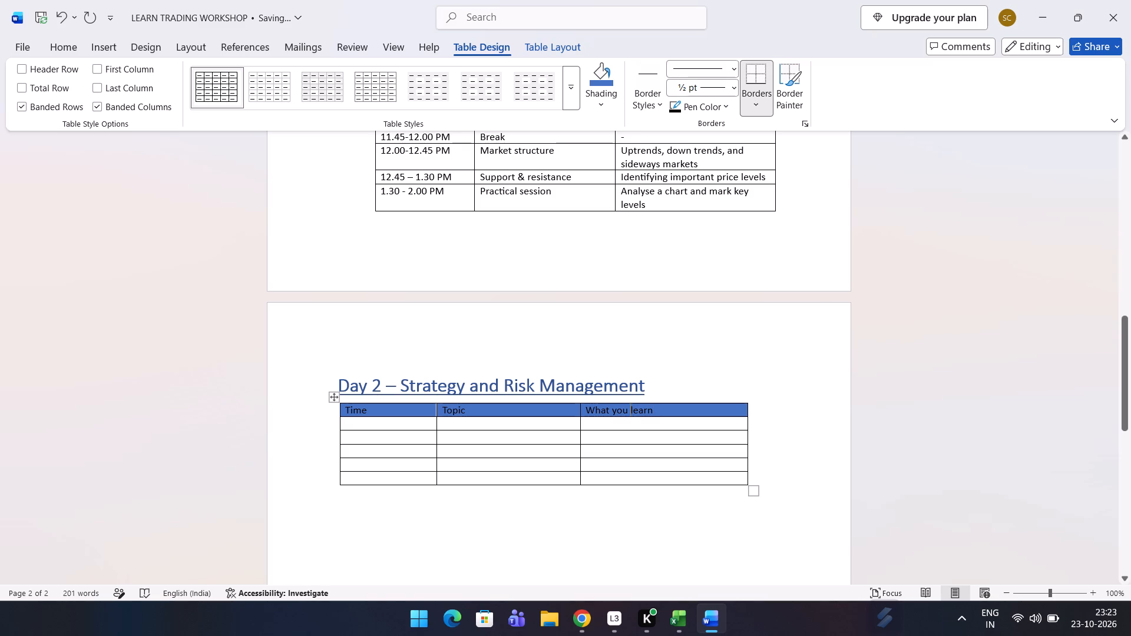
pyautogui.click(628, 409)
pyautogui.hotkey('shift', '"')
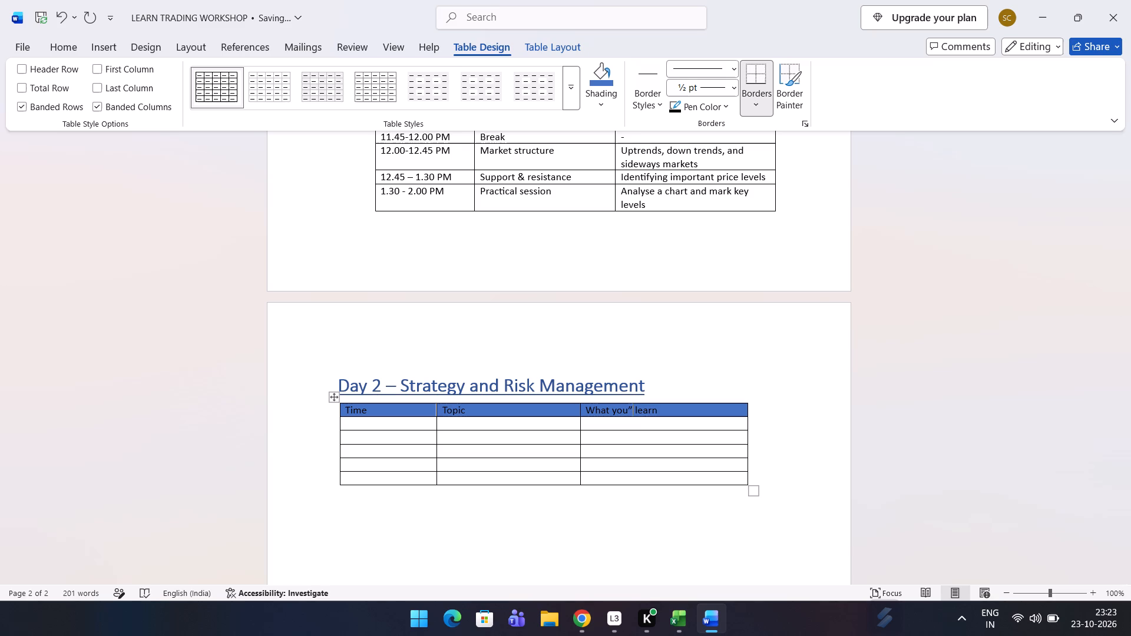
pyautogui.press('BackSpace')
pyautogui.press("'")
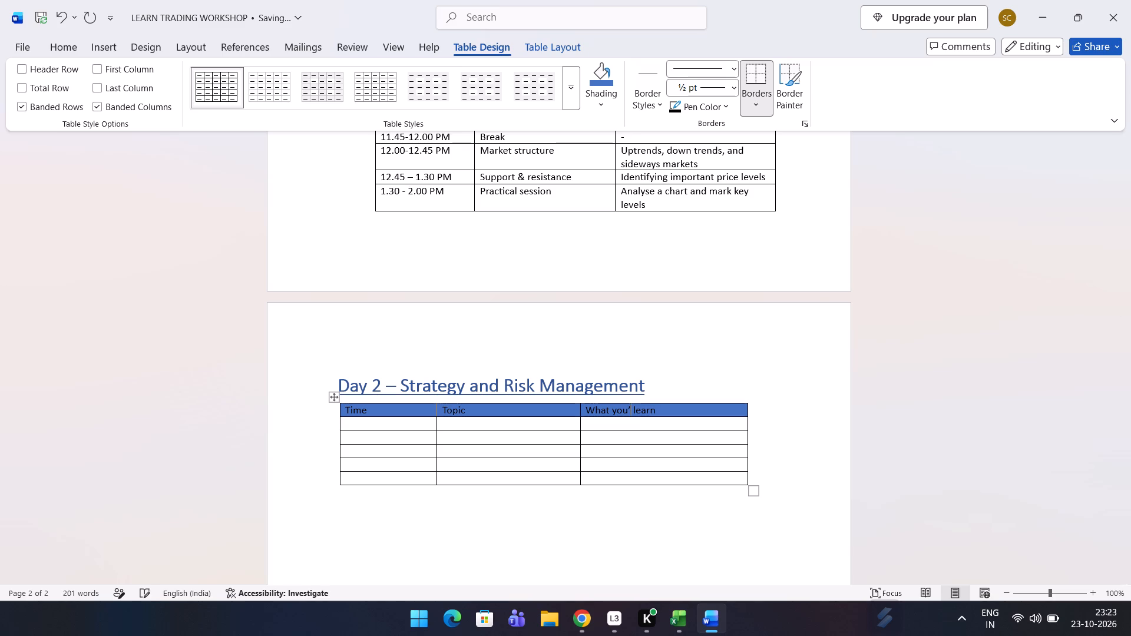
pyautogui.write('ll')
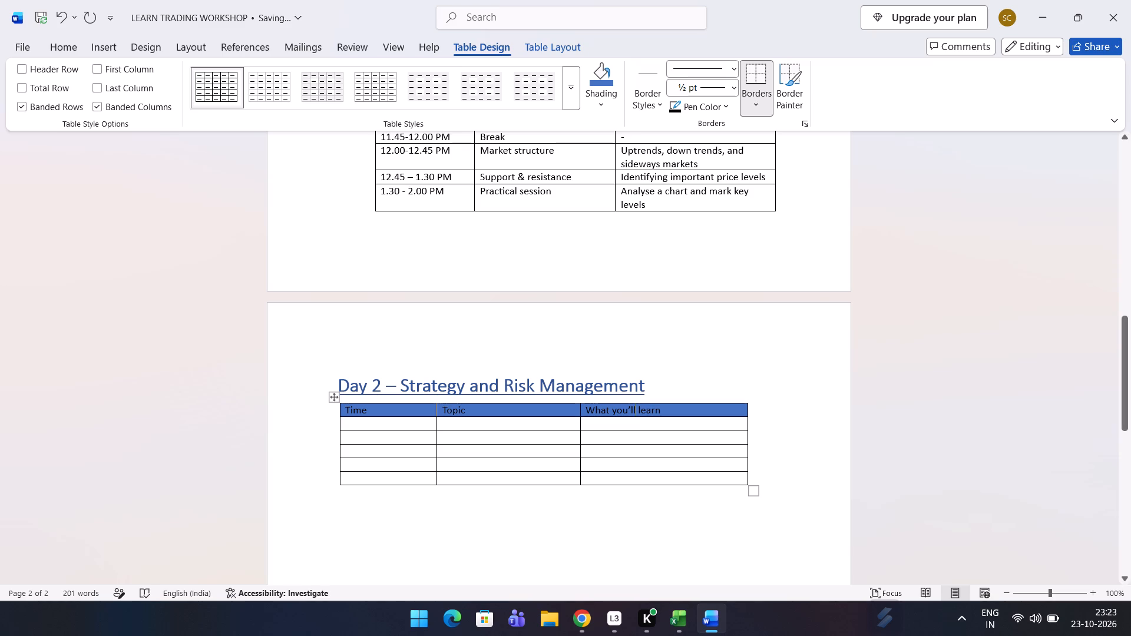
# Set the text colour of the Day 2 table's whole header row to white.
pyautogui.click(342, 408)
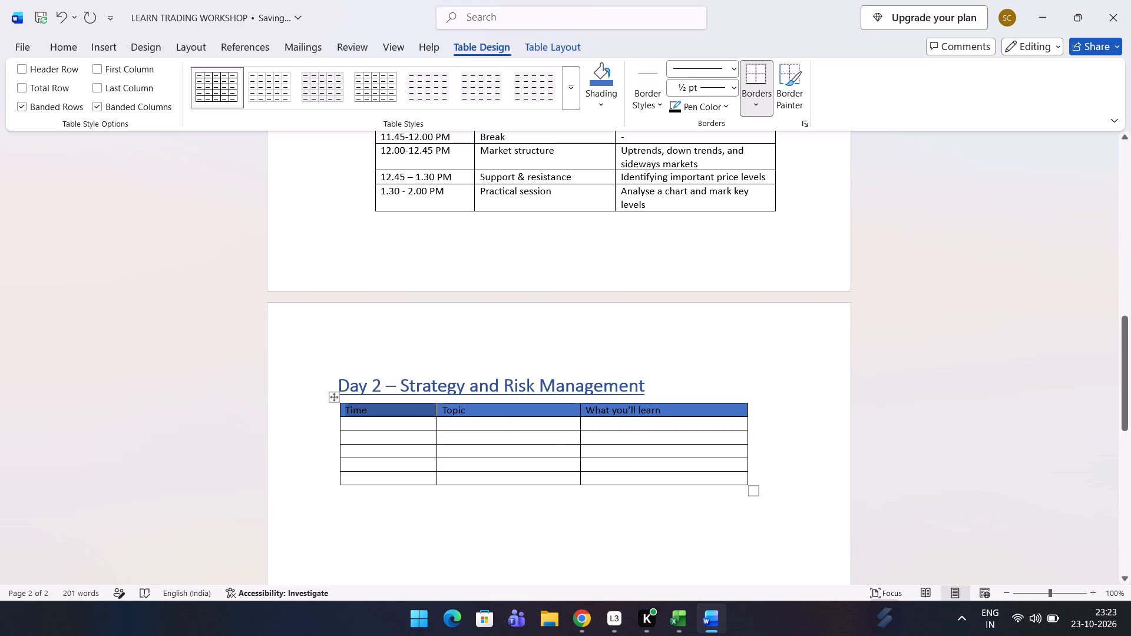
pyautogui.click(348, 409)
pyautogui.moveTo(348, 409); pyautogui.dragTo(352, 409)
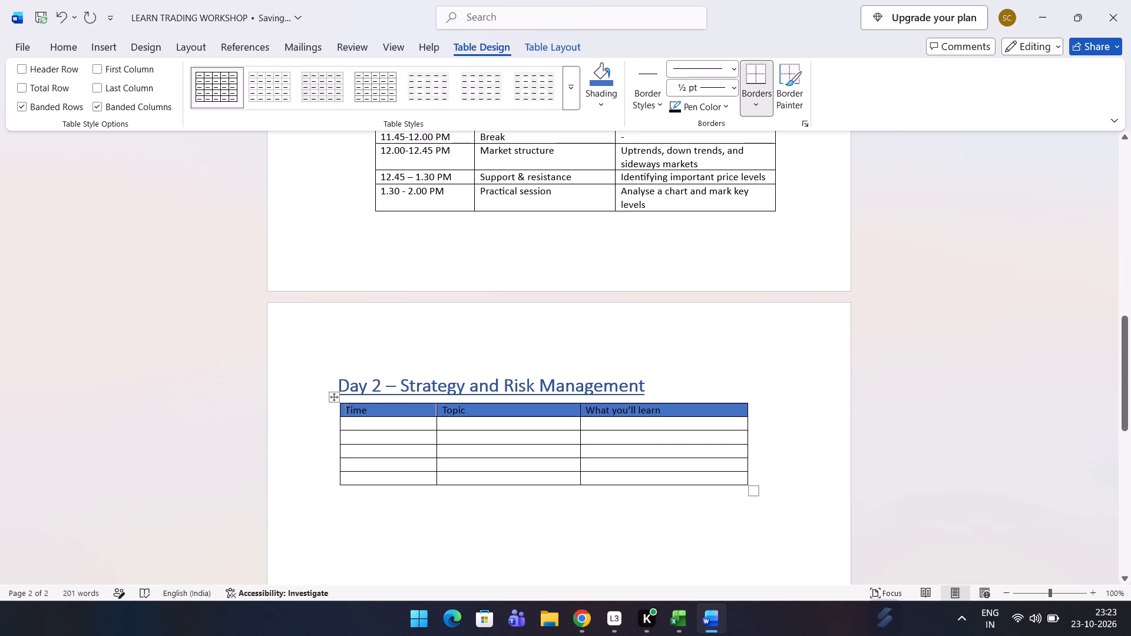
pyautogui.moveTo(352, 409); pyautogui.dragTo(688, 404)
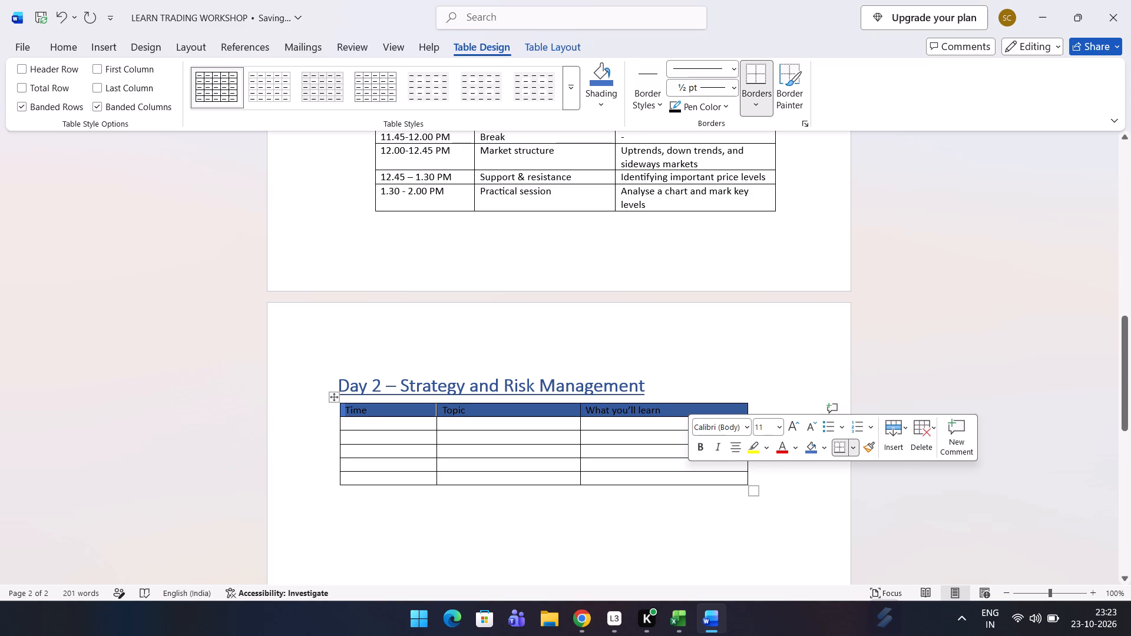
pyautogui.click(799, 446)
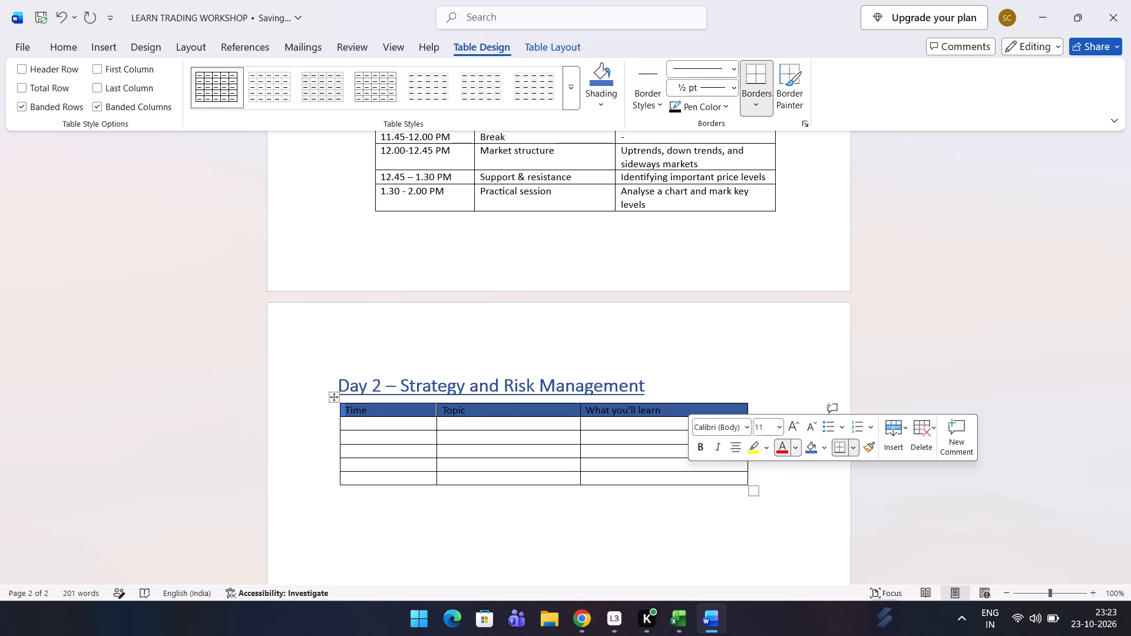
pyautogui.click(793, 224)
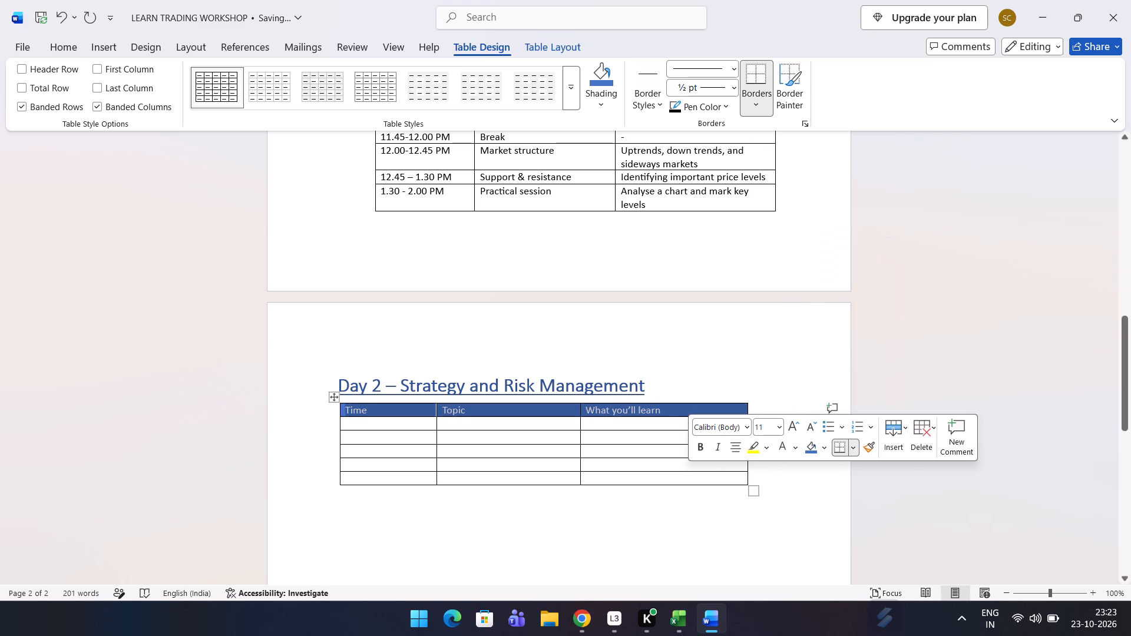
pyautogui.click(664, 409)
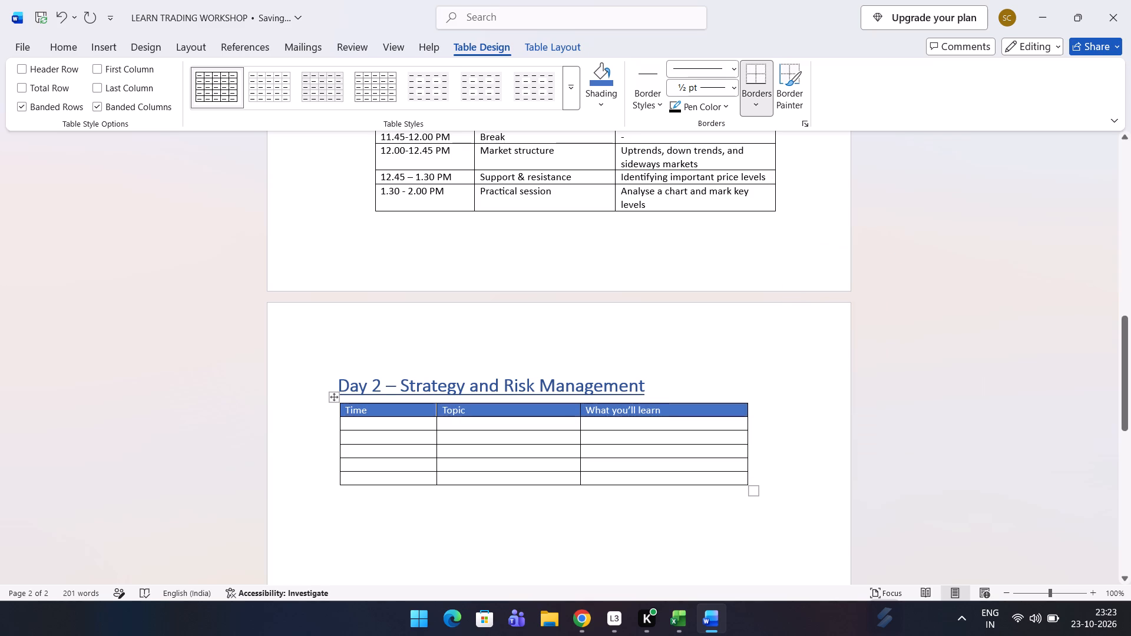
# Set the Day 2 table's header row text to size 12 and bold.
pyautogui.click(379, 428)
pyautogui.moveTo(346, 410); pyautogui.dragTo(701, 407)
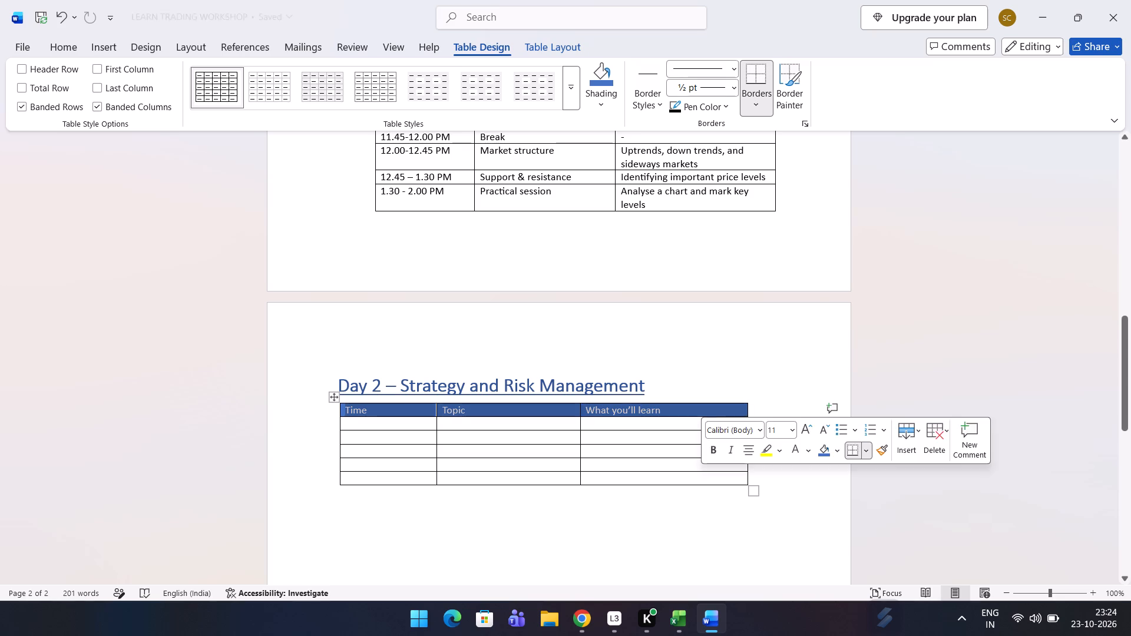
pyautogui.click(789, 428)
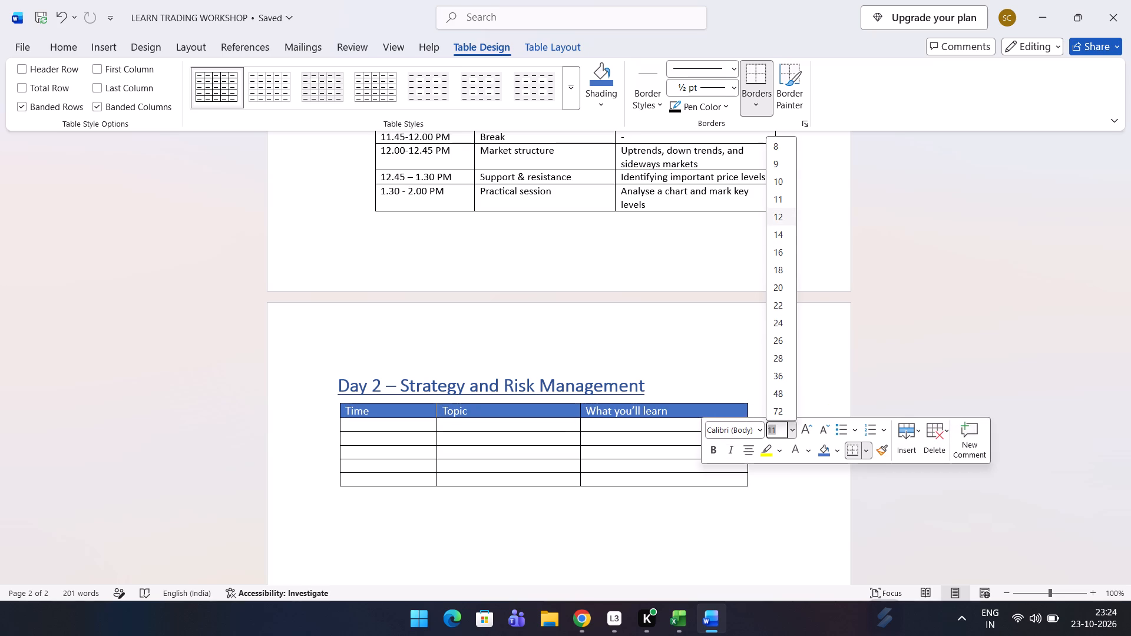
pyautogui.hscroll(1, 654, 285)
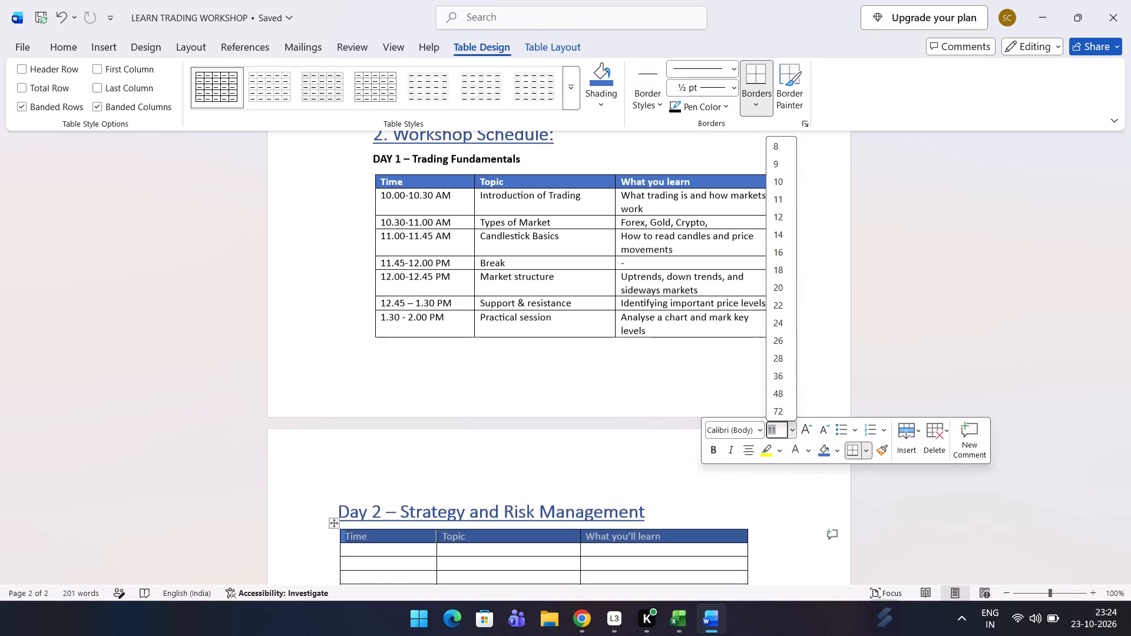
pyautogui.hscroll(1, 654, 285)
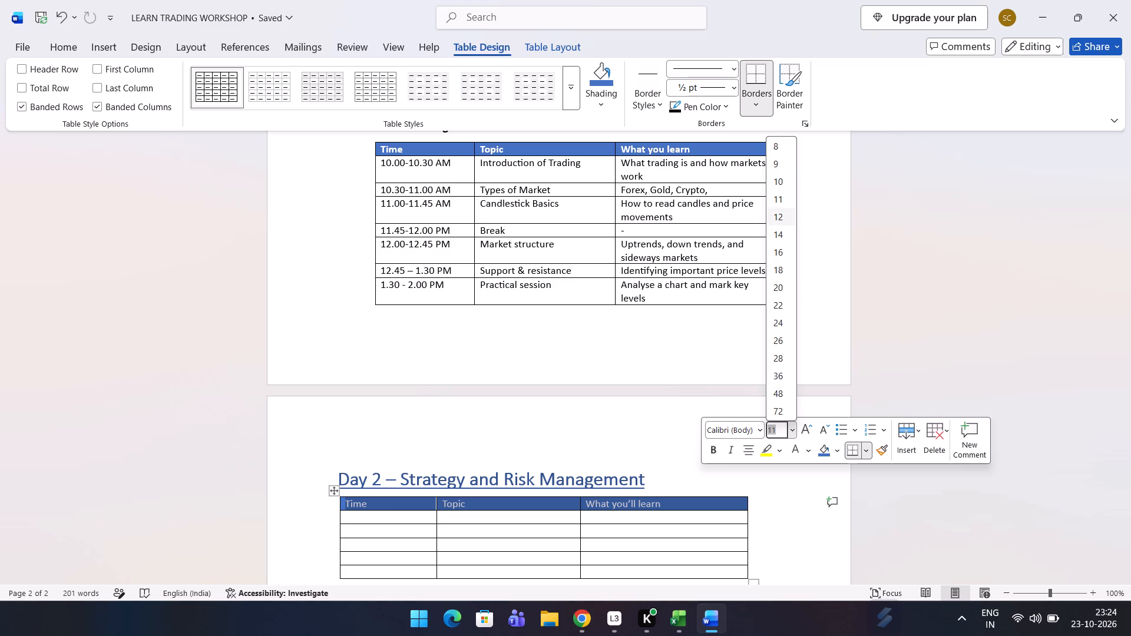
pyautogui.click(783, 209)
pyautogui.click(710, 442)
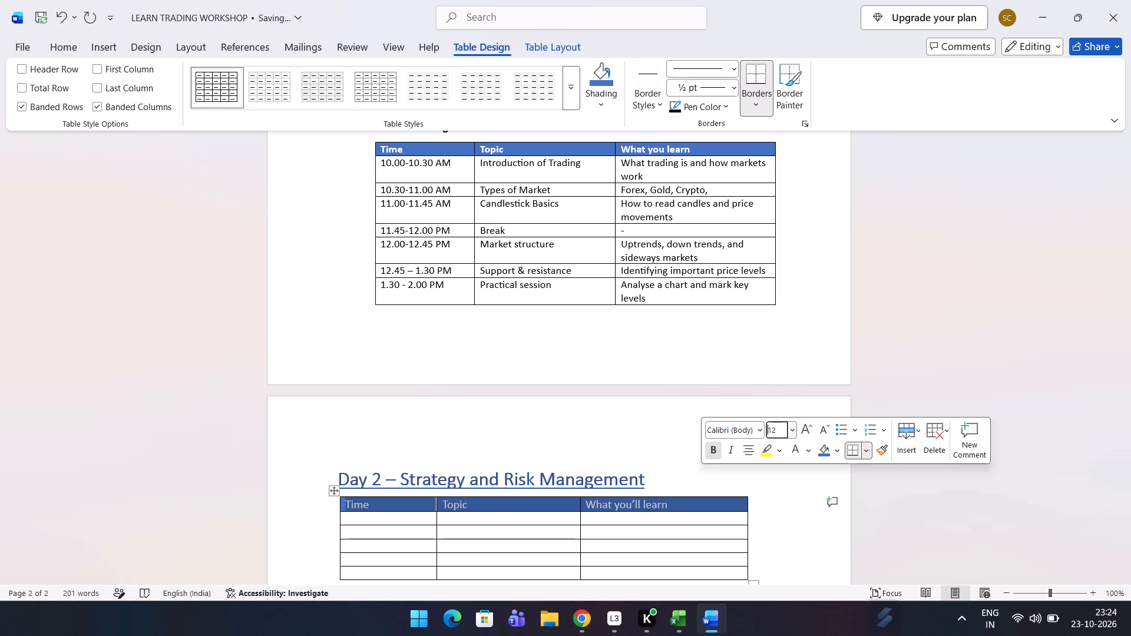
pyautogui.click(623, 448)
# Enter 10:00-10:30 AM in the Time column of the first row below the Day 2 table's header.
pyautogui.scroll(-2, 623, 448)
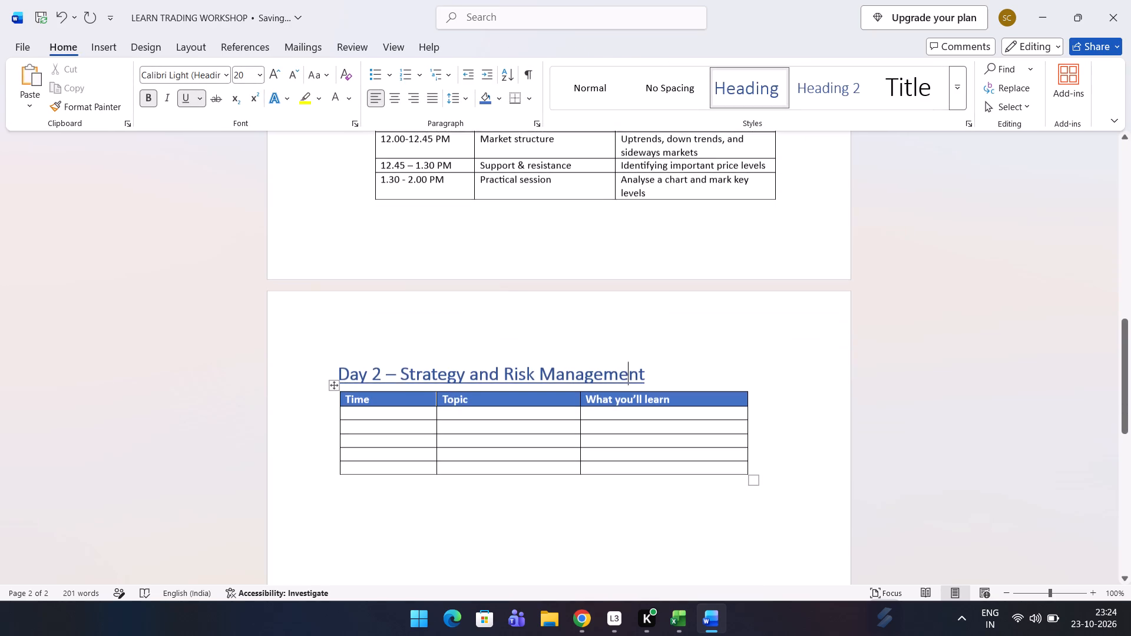
pyautogui.click(375, 410)
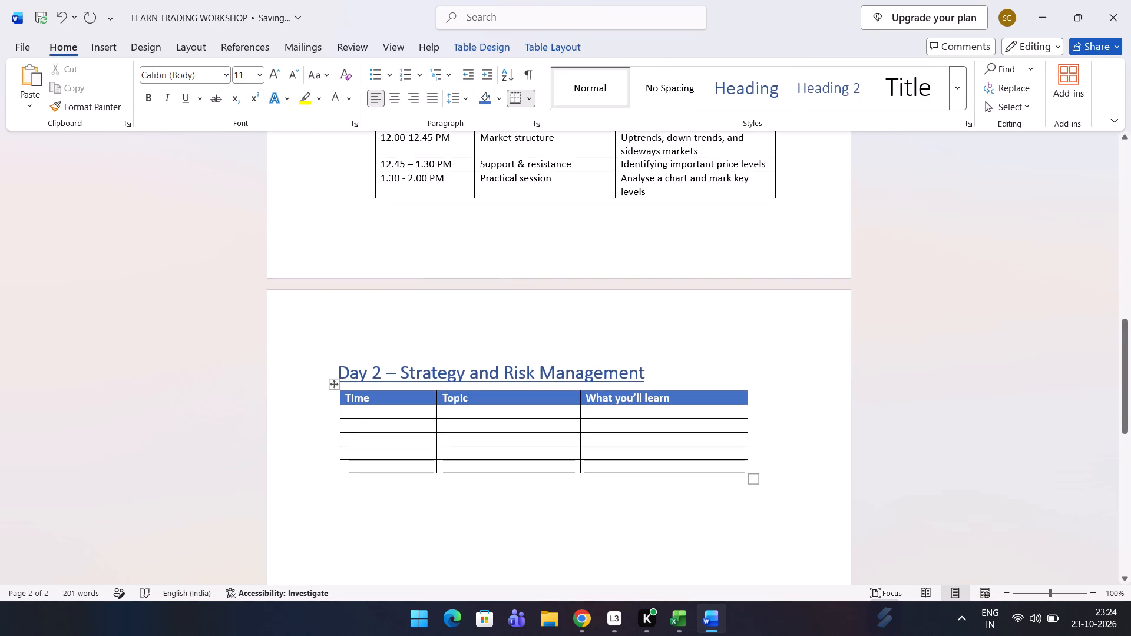
pyautogui.write('10')
pyautogui.hotkey('shift', ':')
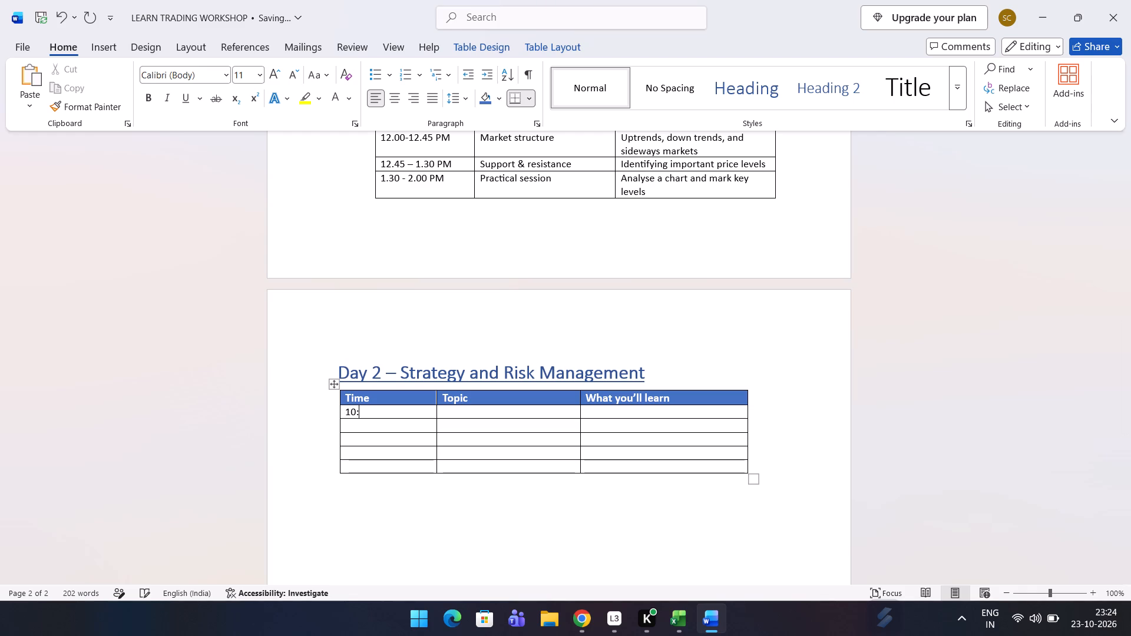
pyautogui.write('00')
pyautogui.write('-')
pyautogui.press('space')
pyautogui.press('BackSpace')
pyautogui.press('-')
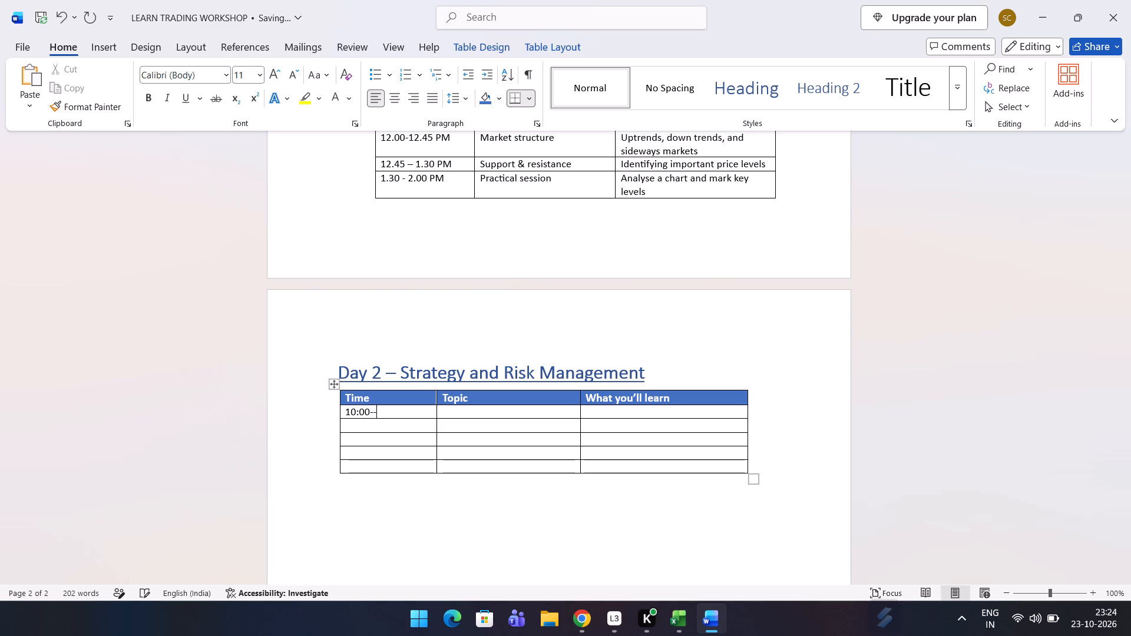
pyautogui.press('BackSpace')
pyautogui.press('BackSpace')
pyautogui.press('-')
pyautogui.write('10:30')
pyautogui.press('space')
pyautogui.write('AM')
pyautogui.press('space')
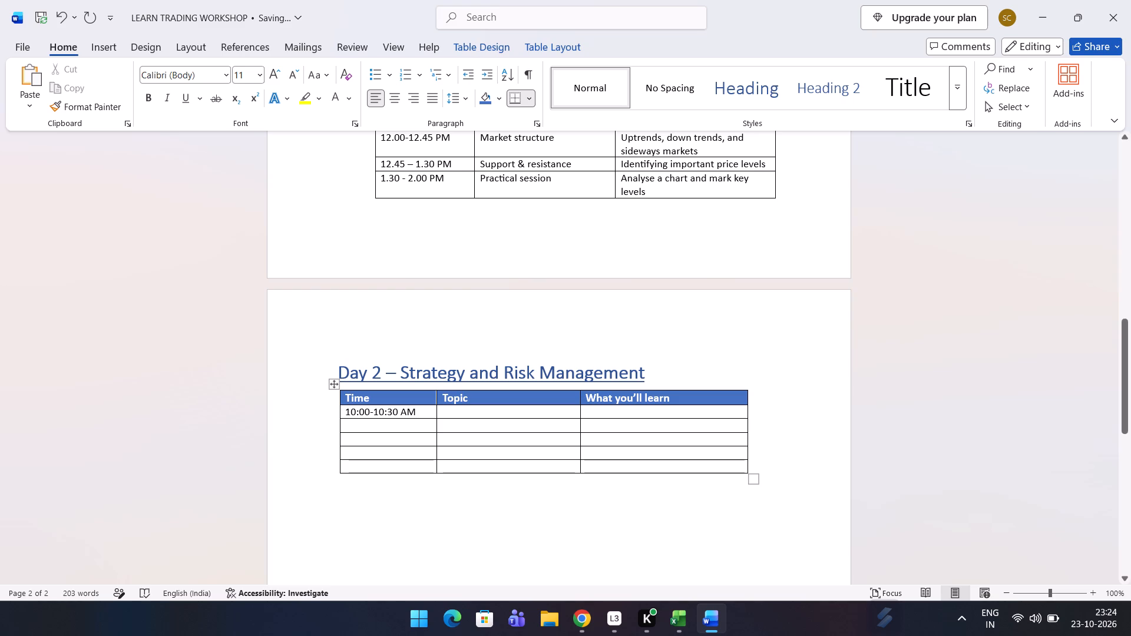
# Enter Trading Phychology as the topic of the 10:00-10:30 AM row.
pyautogui.click(453, 413)
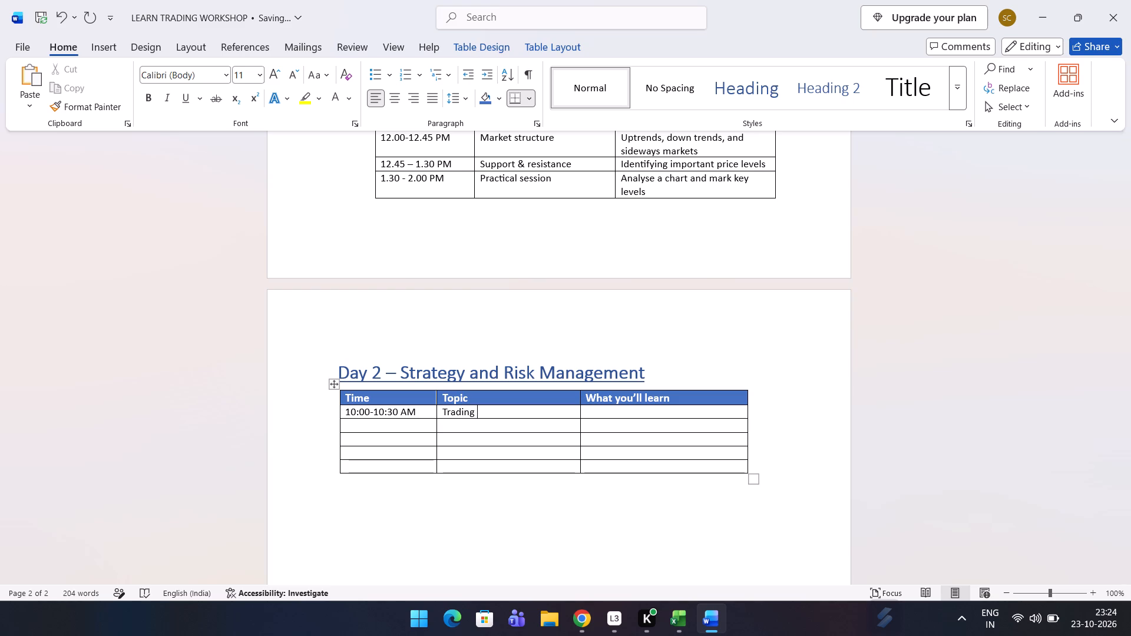
pyautogui.press('p')
pyautogui.write('cholo')
pyautogui.write('gy')
pyautogui.click(610, 416)
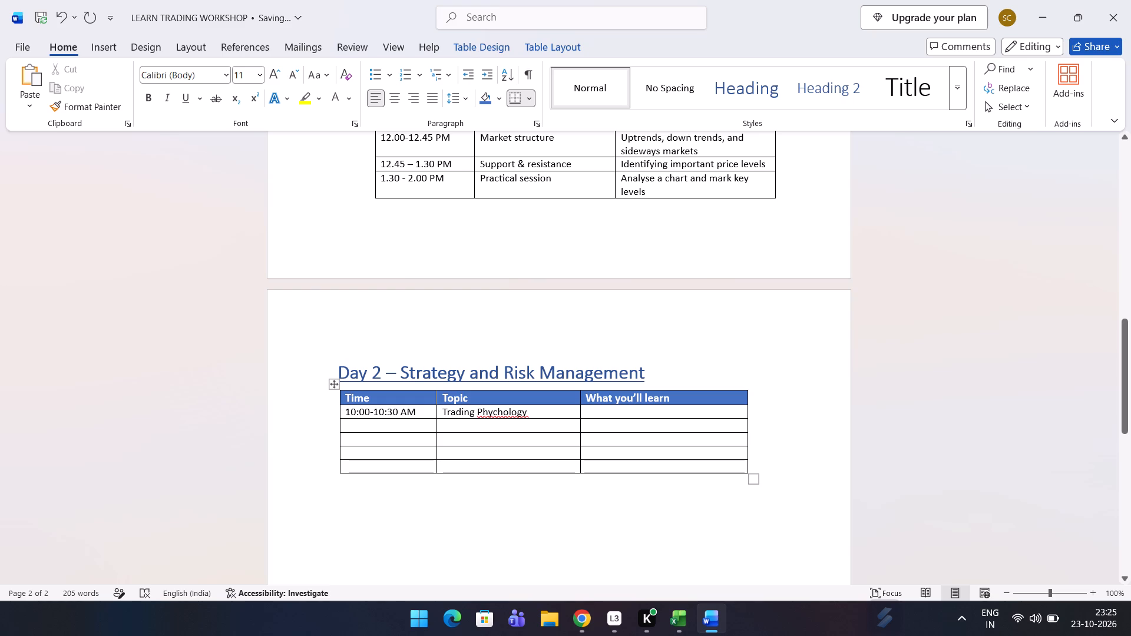
# Replace the misspelled word Phychology in the 10:00-10:30 AM topic with the spelling suggestion Phycology.
pyautogui.rightClick(528, 411)
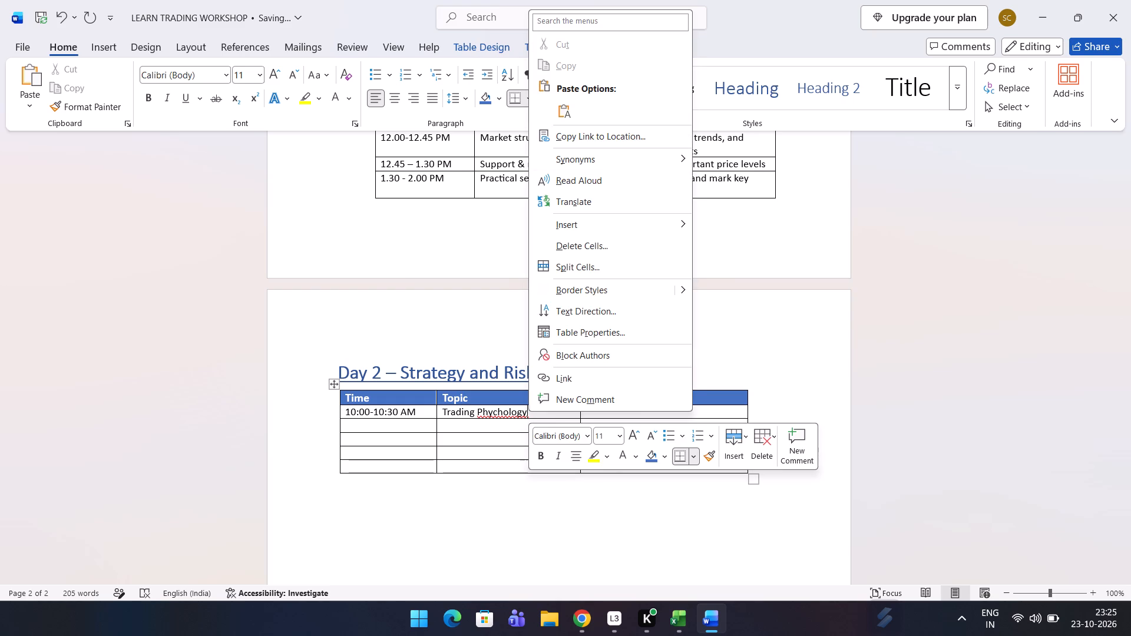
pyautogui.click(496, 408)
pyautogui.rightClick(496, 408)
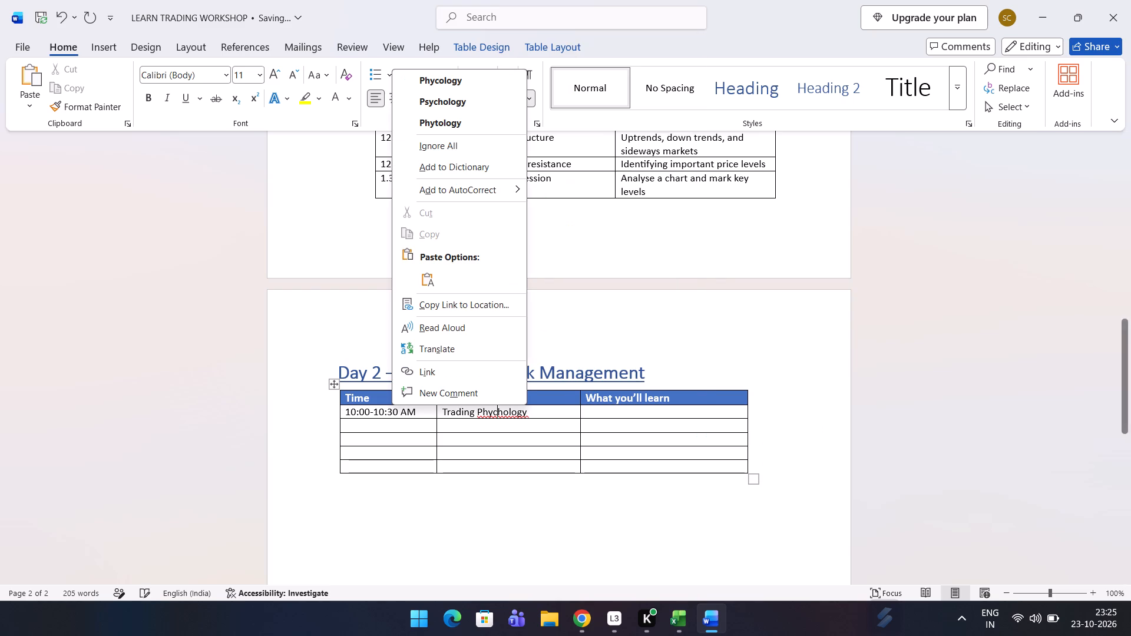
pyautogui.click(452, 74)
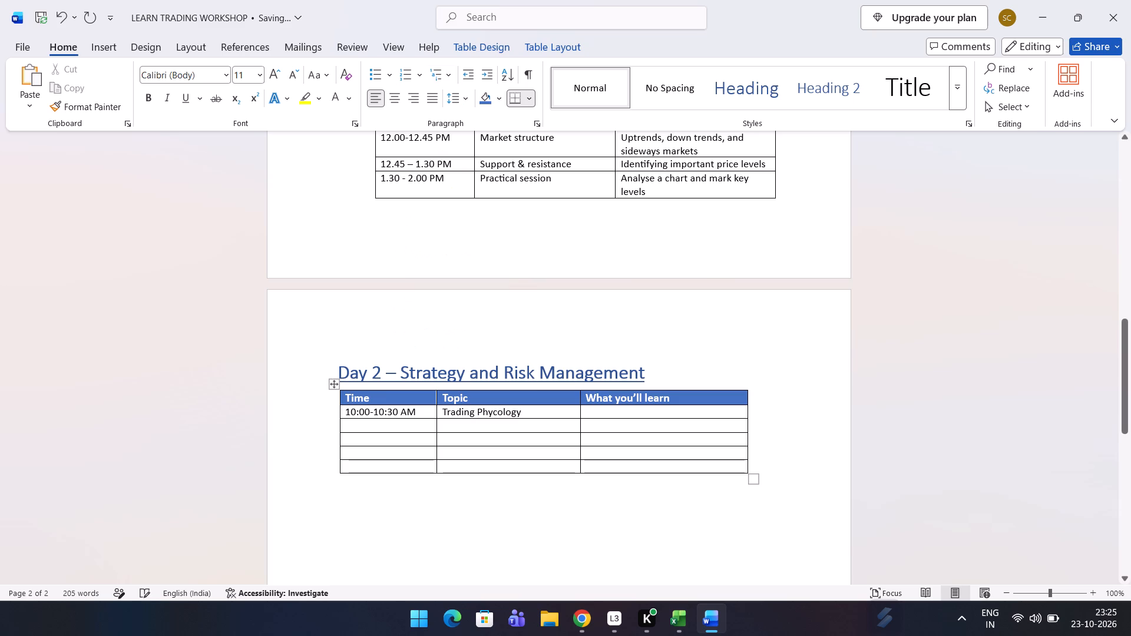
# Enter "Patience, discipline, and emotional control" in the What you'll learn column of the 10:00-10:30 AM row.
pyautogui.click(616, 418)
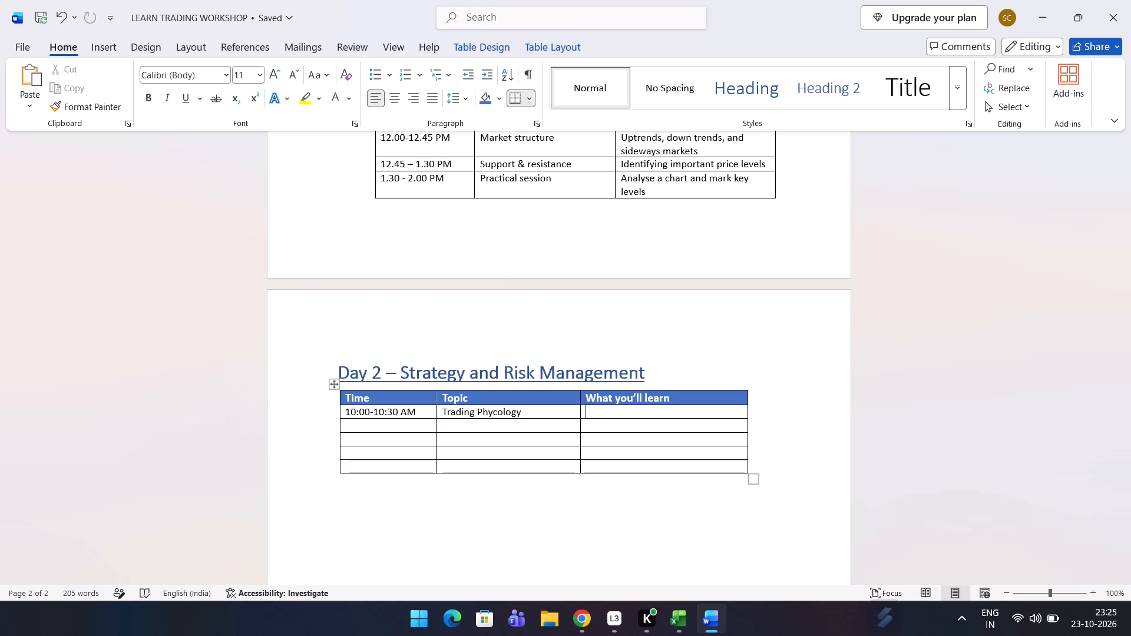
pyautogui.write('at')
pyautogui.write('ience')
pyautogui.write(',')
pyautogui.press('space')
pyautogui.write('dis')
pyautogui.write('ci')
pyautogui.write('pline')
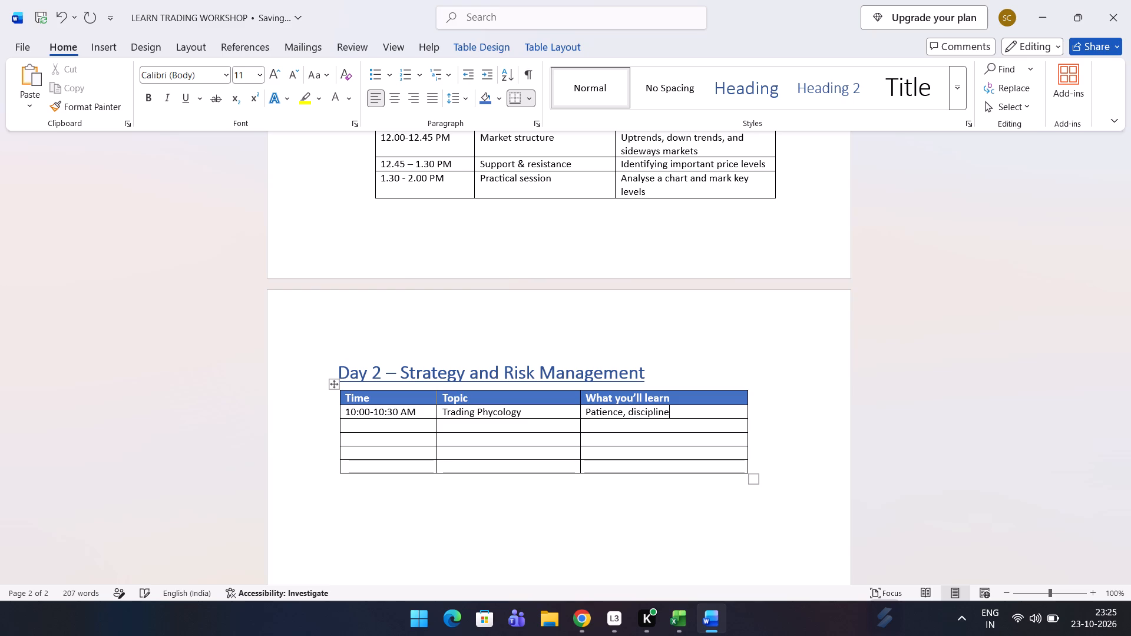
pyautogui.press(',')
pyautogui.write('and')
pyautogui.press('space')
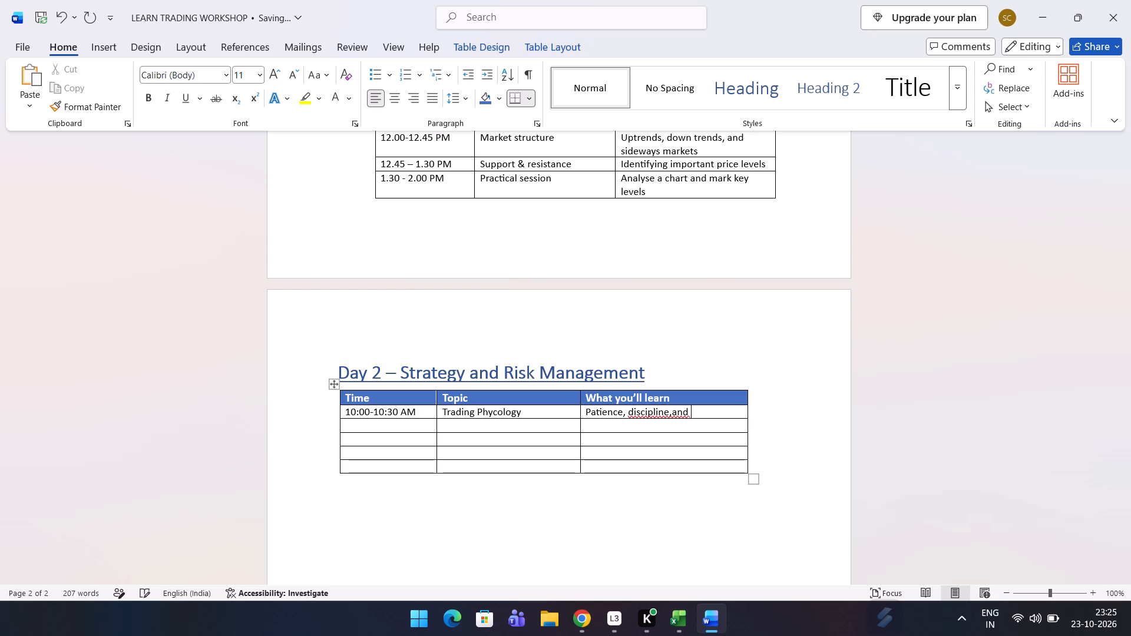
pyautogui.write('===')
pyautogui.press('BackSpace')
pyautogui.press('BackSpace')
pyautogui.press('BackSpace')
pyautogui.press('BackSpace')
pyautogui.press('BackSpace')
pyautogui.press('BackSpace')
pyautogui.press('BackSpace')
pyautogui.press('space')
pyautogui.write('and')
pyautogui.press('space')
pyautogui.write('emotional')
pyautogui.press('space')
pyautogui.write('control')
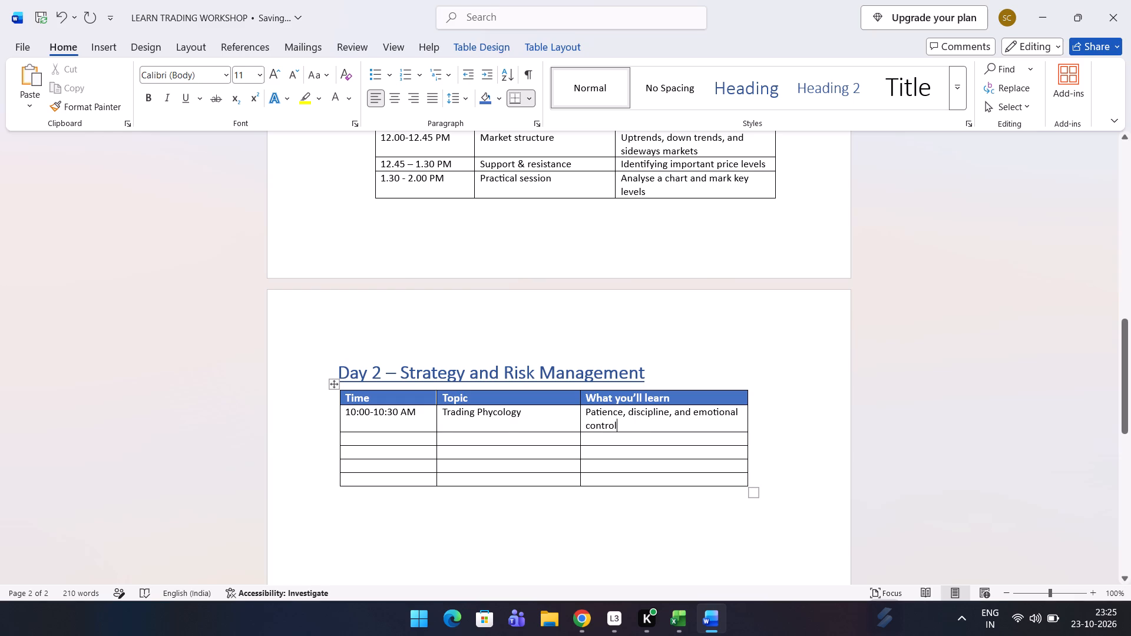
# Enter 10:30-11:15 AM in the Time column of the Day 2 table's second row below the header.
pyautogui.click(368, 441)
pyautogui.write('10:30-')
pyautogui.press('1')
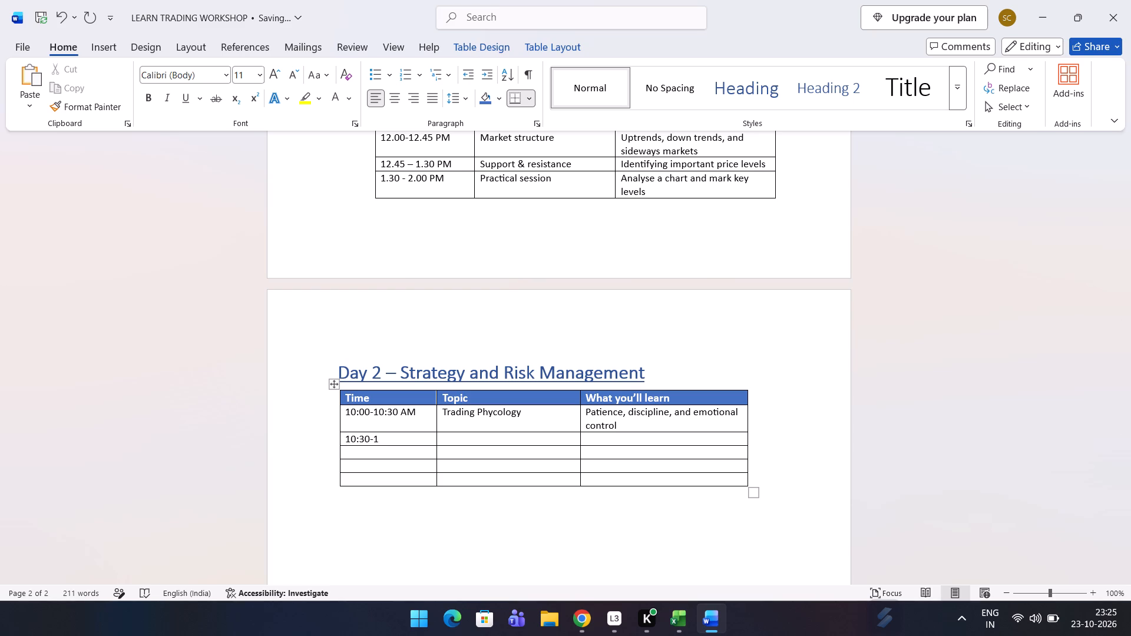
pyautogui.hotkey('shift', ':')
pyautogui.press('BackSpace')
pyautogui.press('1')
pyautogui.write(':00')
pyautogui.press('BackSpace')
pyautogui.press('BackSpace')
pyautogui.write('15')
pyautogui.press('space')
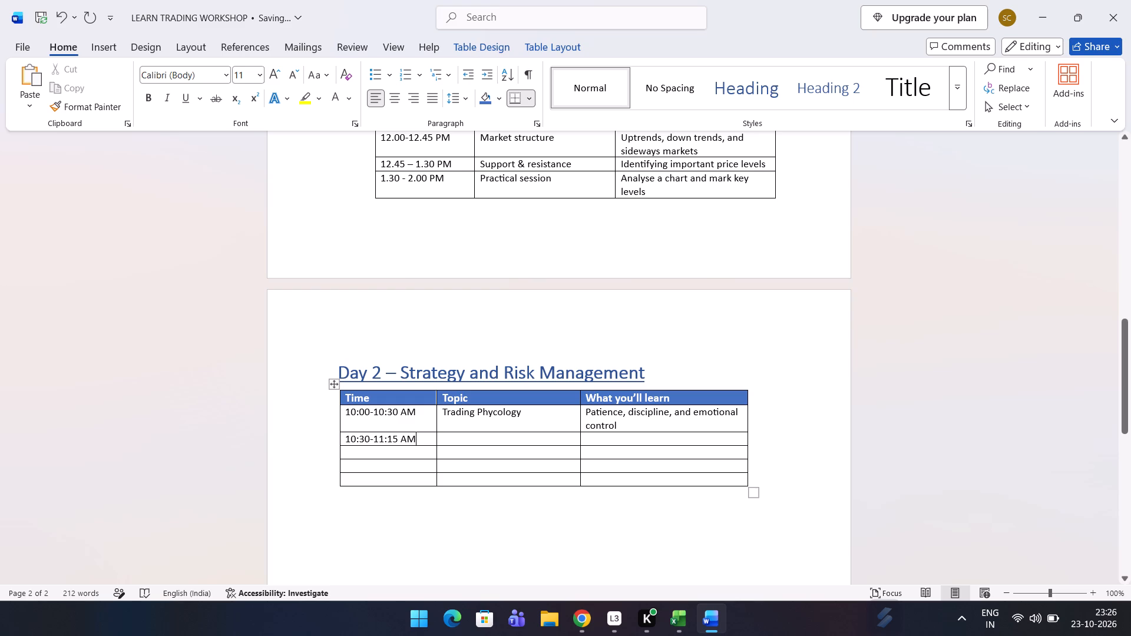
# Enter Risk management as the topic of the 10:30-11:15 AM row.
pyautogui.click(457, 436)
pyautogui.write('isk managment')
pyautogui.press('space')
# Enter "Position sizing and protecting capital" in the What you'll learn column of the Risk management row.
pyautogui.click(604, 443)
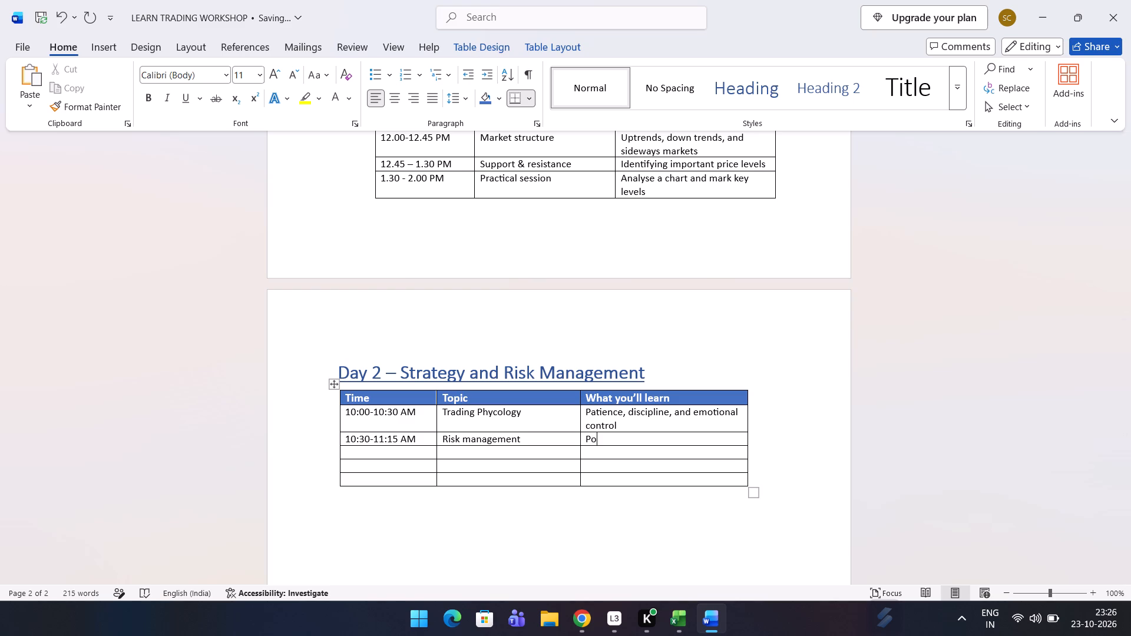
pyautogui.write('sition')
pyautogui.press('space')
pyautogui.press('space')
pyautogui.write('si')
pyautogui.write('zing')
pyautogui.press('space')
pyautogui.write('and protecting')
pyautogui.press('space')
pyautogui.write('capital')
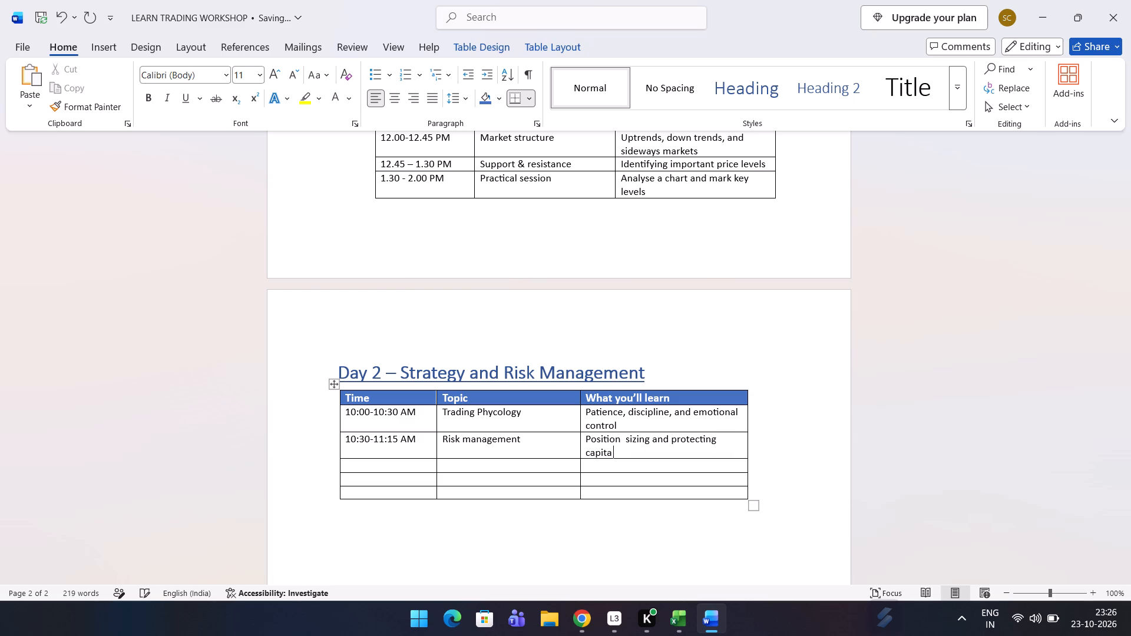
pyautogui.press('space')
# Enter 11:15-11:30 AM in the Time column of the Day 2 table's third row below the header.
pyautogui.click(399, 472)
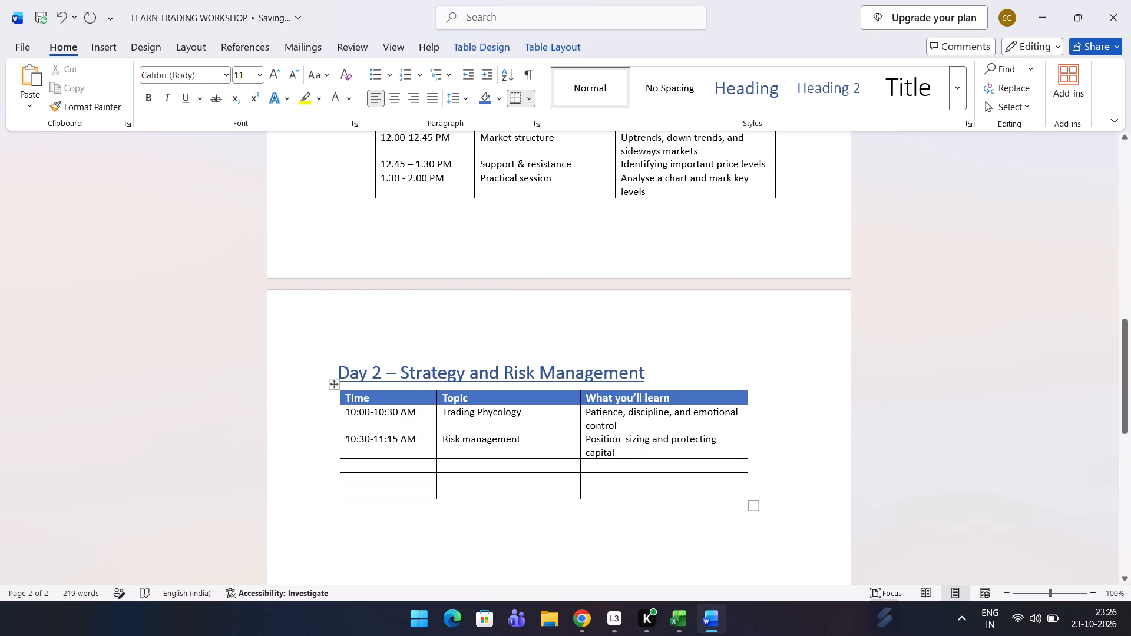
pyautogui.click(378, 464)
pyautogui.press('1')
pyautogui.press('BackSpace')
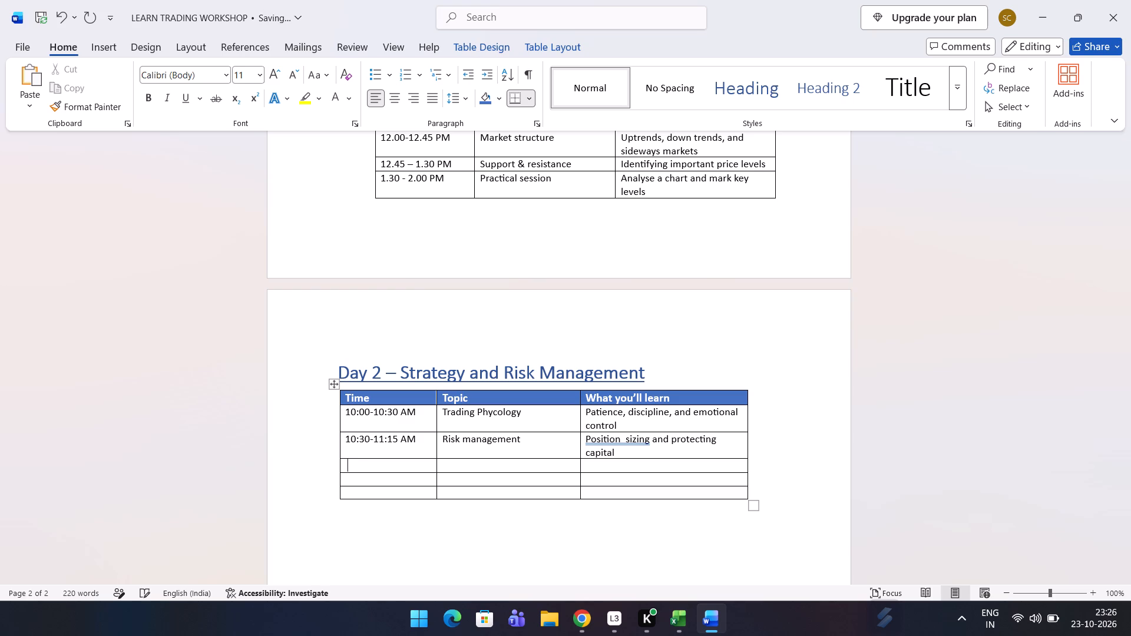
pyautogui.write('11:')
pyautogui.write('15')
pyautogui.write('-')
pyautogui.press('space')
pyautogui.press('BackSpace')
pyautogui.write('11')
pyautogui.hotkey('shift', ':')
pyautogui.write('309')
pyautogui.press('BackSpace')
pyautogui.press('space')
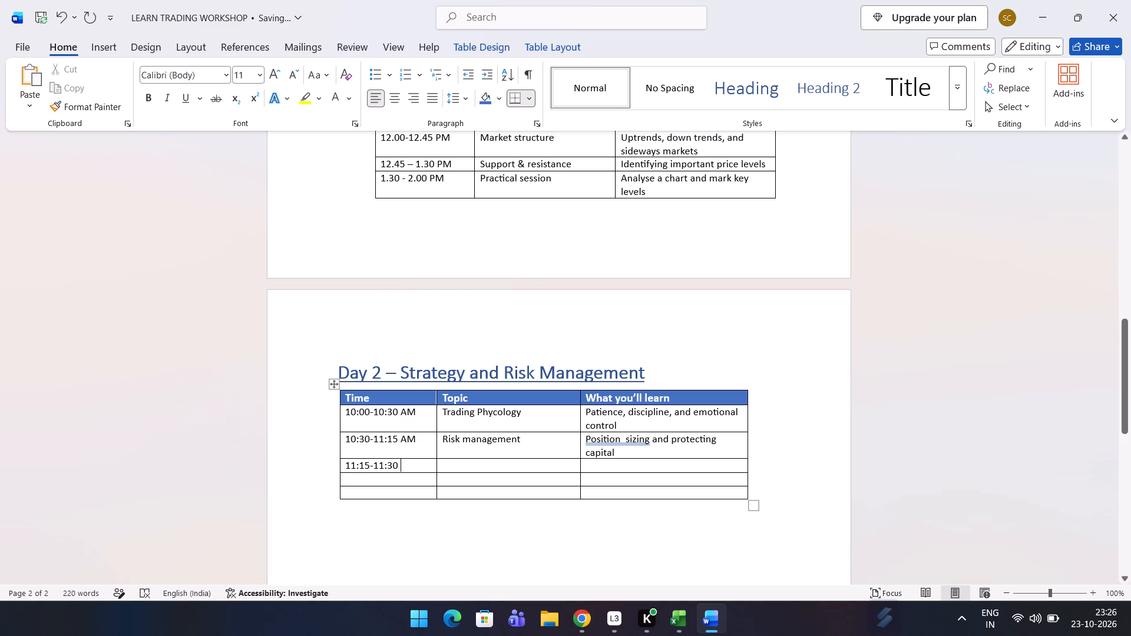
pyautogui.write('AM')
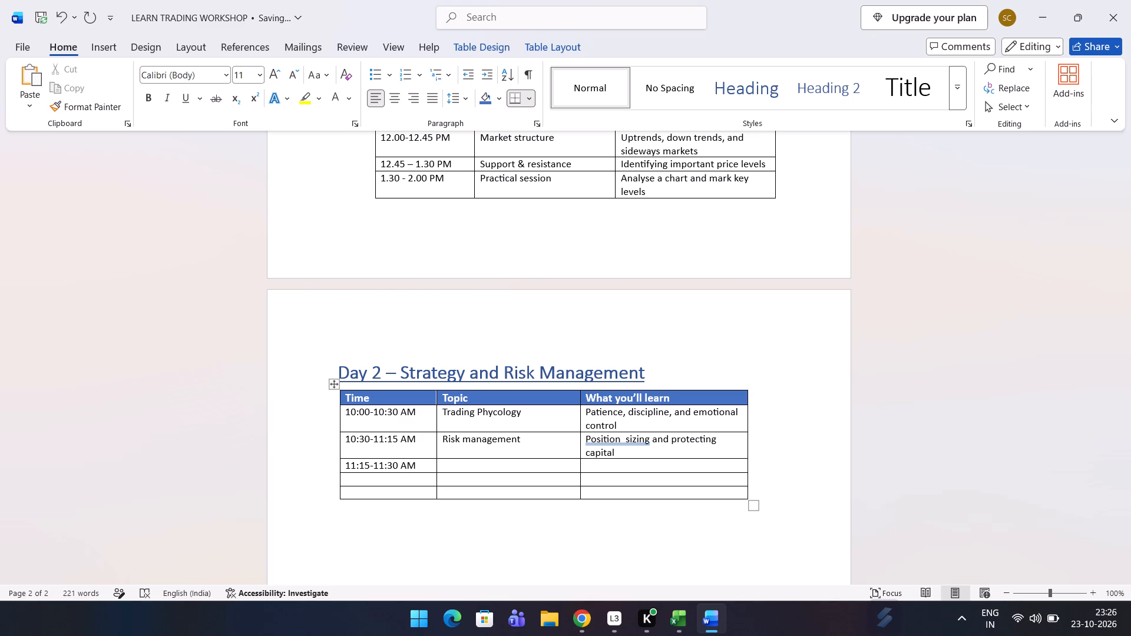
pyautogui.press('space')
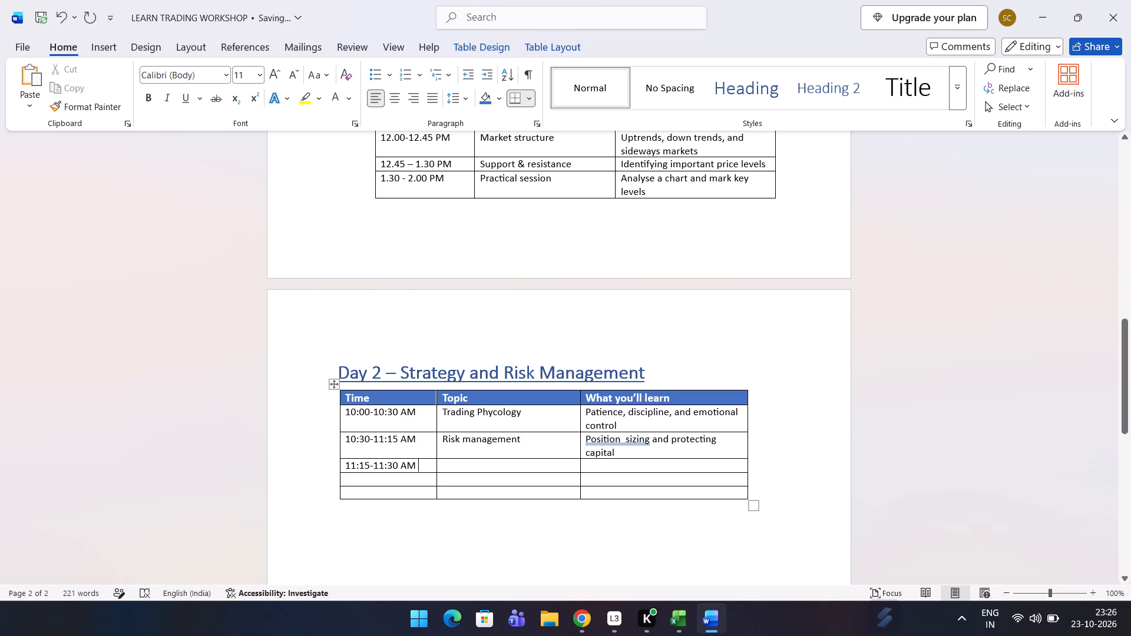
# Fill the 11:15-11:30 AM row with Break as the topic and a dash in the What you'll learn column.
pyautogui.click(455, 465)
pyautogui.press('space')
pyautogui.click(605, 472)
pyautogui.press('-')
# Enter 11:30-12:15 AM in the Time column of the Day 2 table's fourth row below the header.
pyautogui.click(407, 481)
pyautogui.write('11:30')
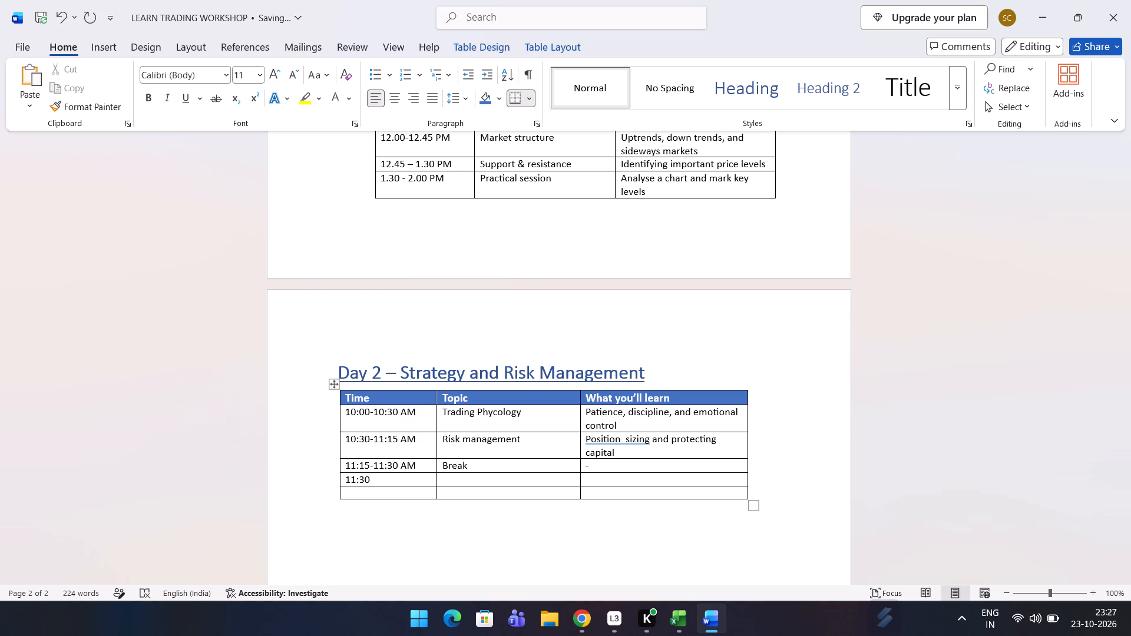
pyautogui.write('-')
pyautogui.press('space')
pyautogui.press('BackSpace')
pyautogui.write('11')
pyautogui.press('BackSpace')
pyautogui.press('2')
pyautogui.write(':15')
pyautogui.press('space')
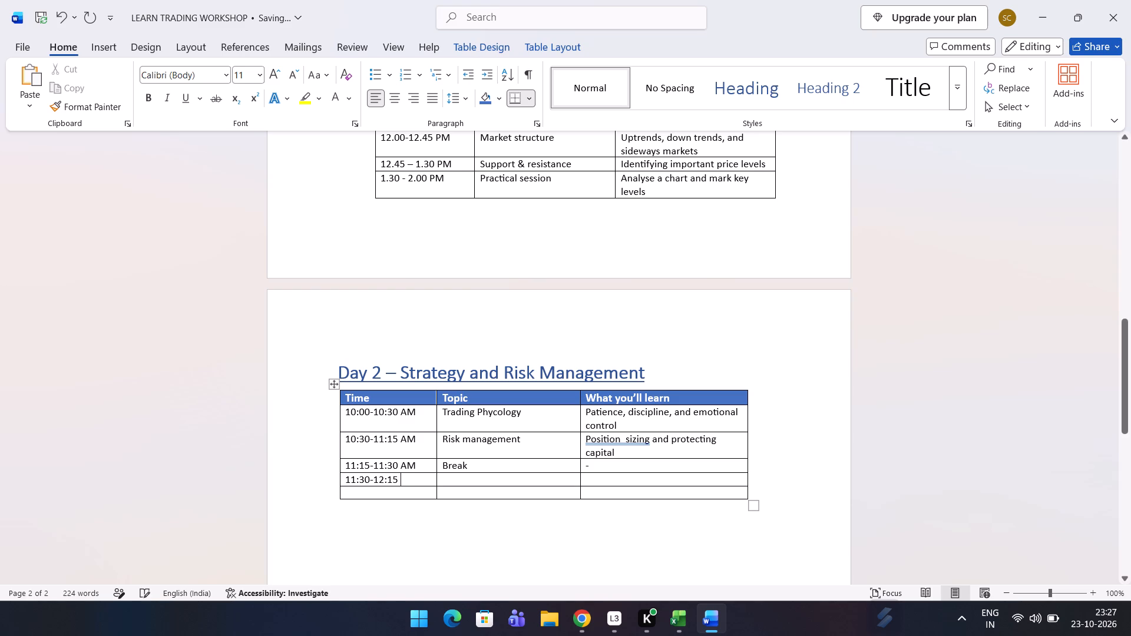
pyautogui.write('AM')
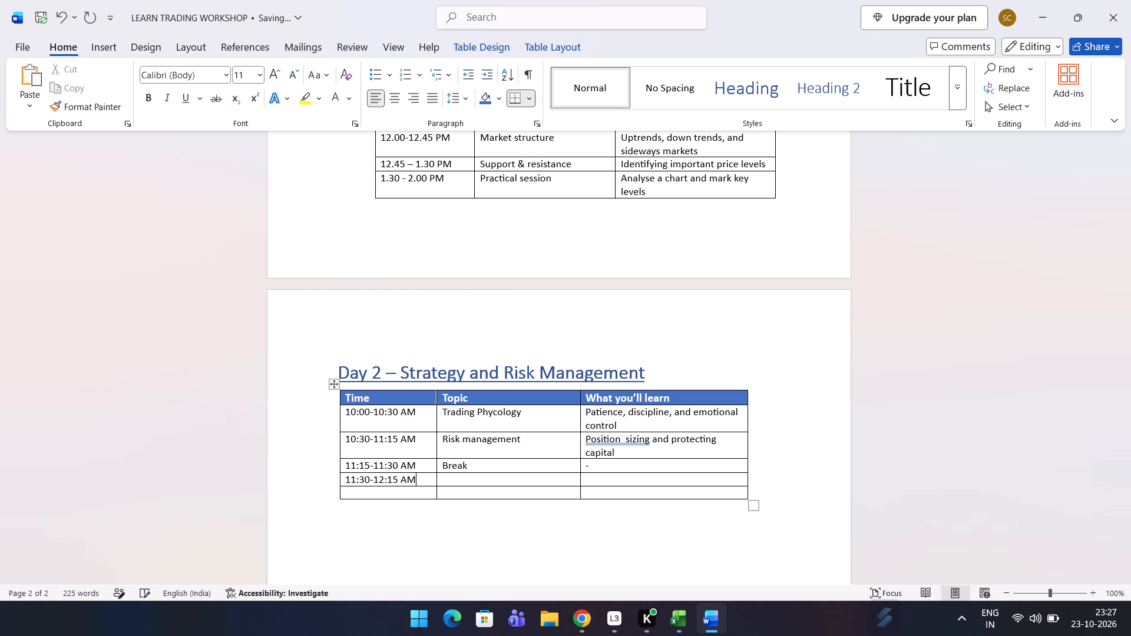
# Enter Risk-to-Reward Ratio as the topic of the 11:30-12:15 AM row.
pyautogui.click(478, 479)
pyautogui.write('-to')
pyautogui.press('-')
pyautogui.write('eward')
pyautogui.press('space')
pyautogui.write('atio')
pyautogui.press('space')
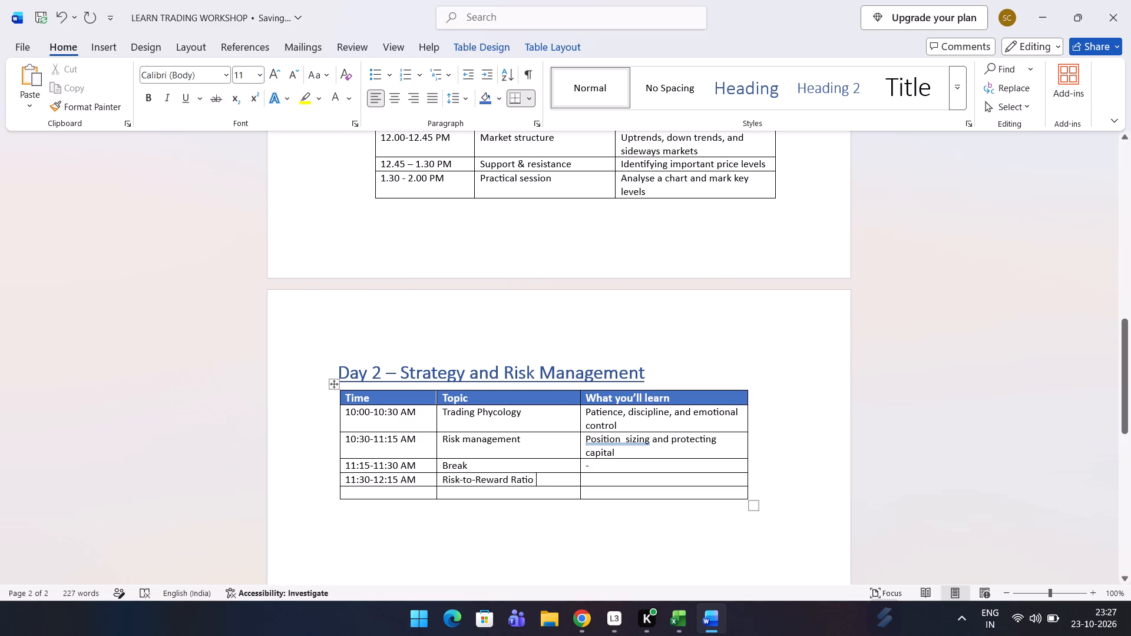
# Enter "Understanding 1:1, 1:2, and 1:3" in the What you'll learn column of the Risk-to-Reward Ratio row.
pyautogui.click(597, 485)
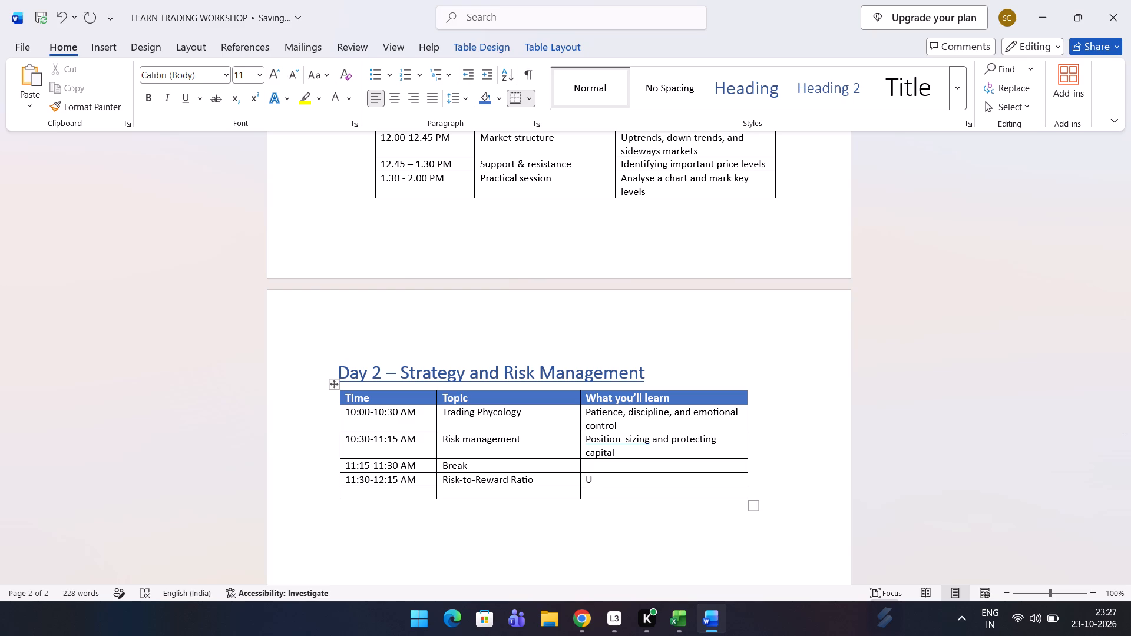
pyautogui.write('nderstanding')
pyautogui.press('space')
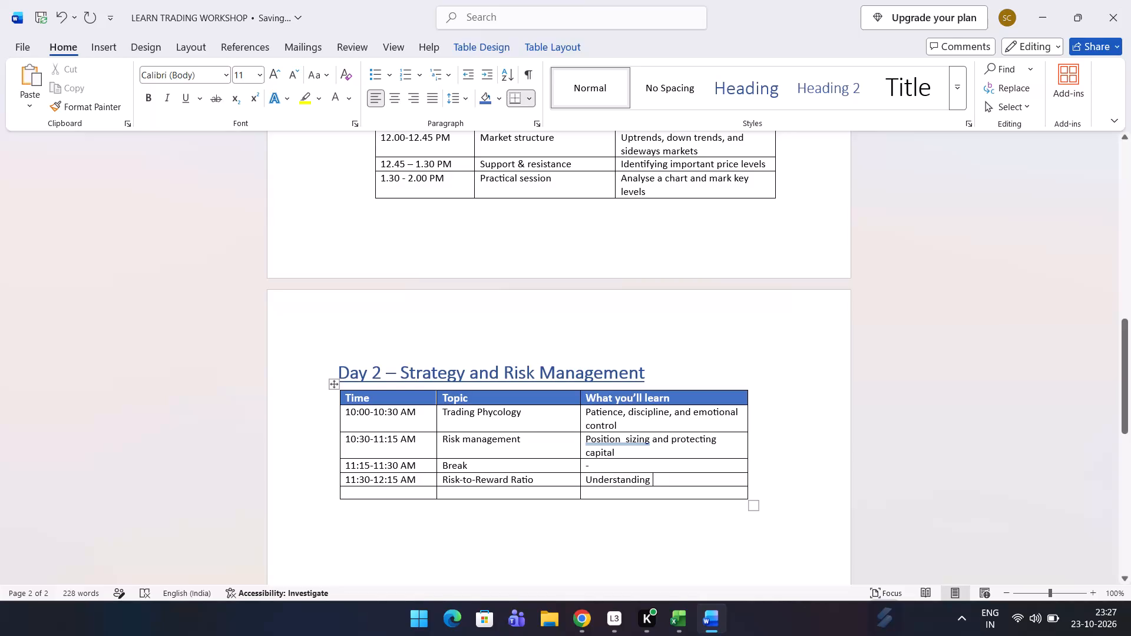
pyautogui.press('1')
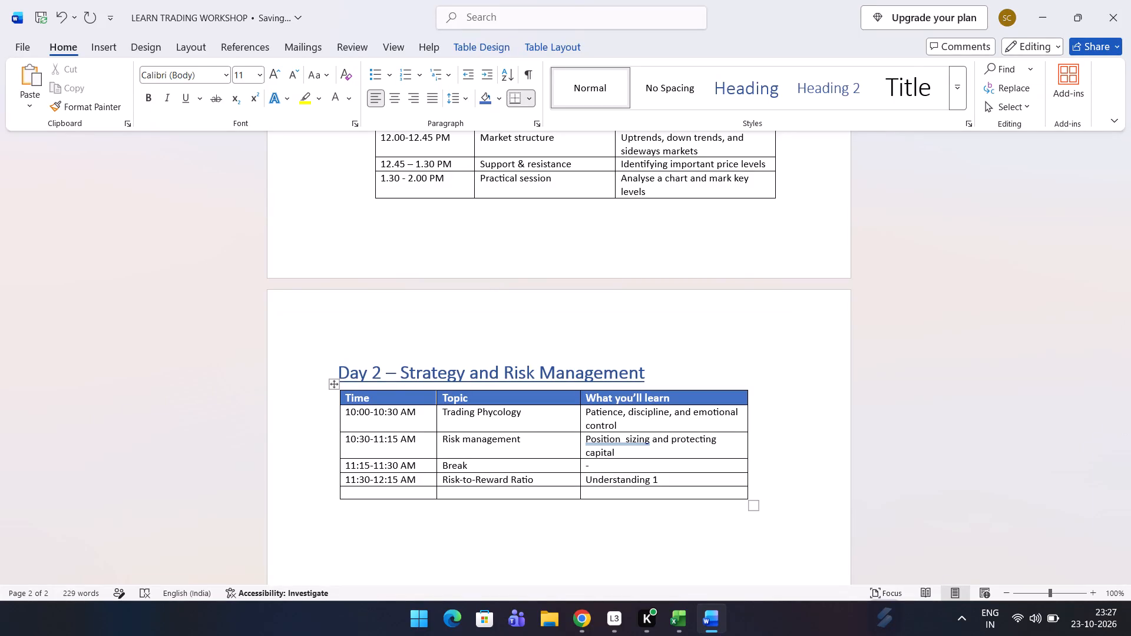
pyautogui.hotkey('shift', ':')
pyautogui.write('1,')
pyautogui.press('space')
pyautogui.press('1')
pyautogui.hotkey('shift', ':')
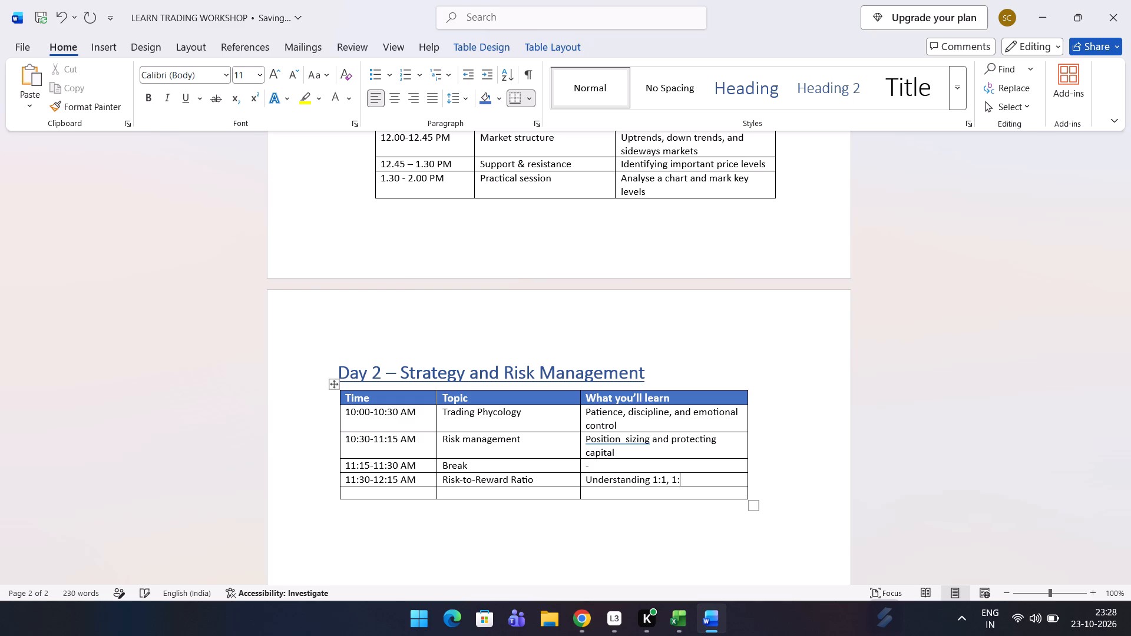
pyautogui.press('2')
pyautogui.write(',')
pyautogui.press('space')
pyautogui.write('and')
pyautogui.press('space')
pyautogui.press('1')
pyautogui.hotkey('shift', ':')
pyautogui.press('3')
# Enter 12:15- 1:00 PM in the Time column of the Day 2 table's last row.
pyautogui.click(365, 498)
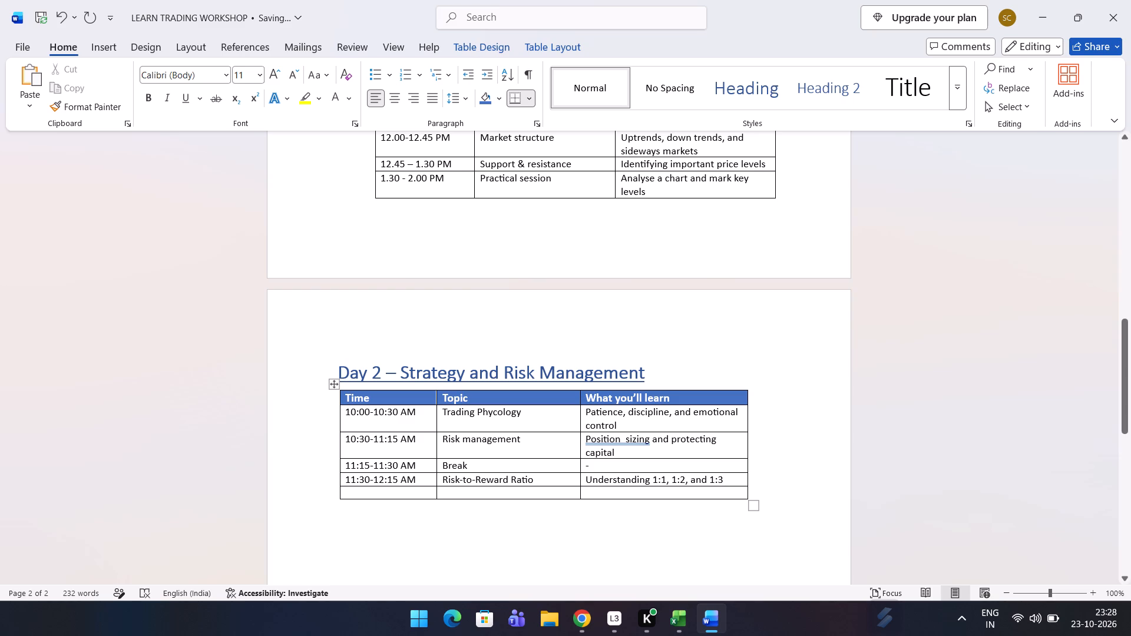
pyautogui.click(358, 491)
pyautogui.write('12:15')
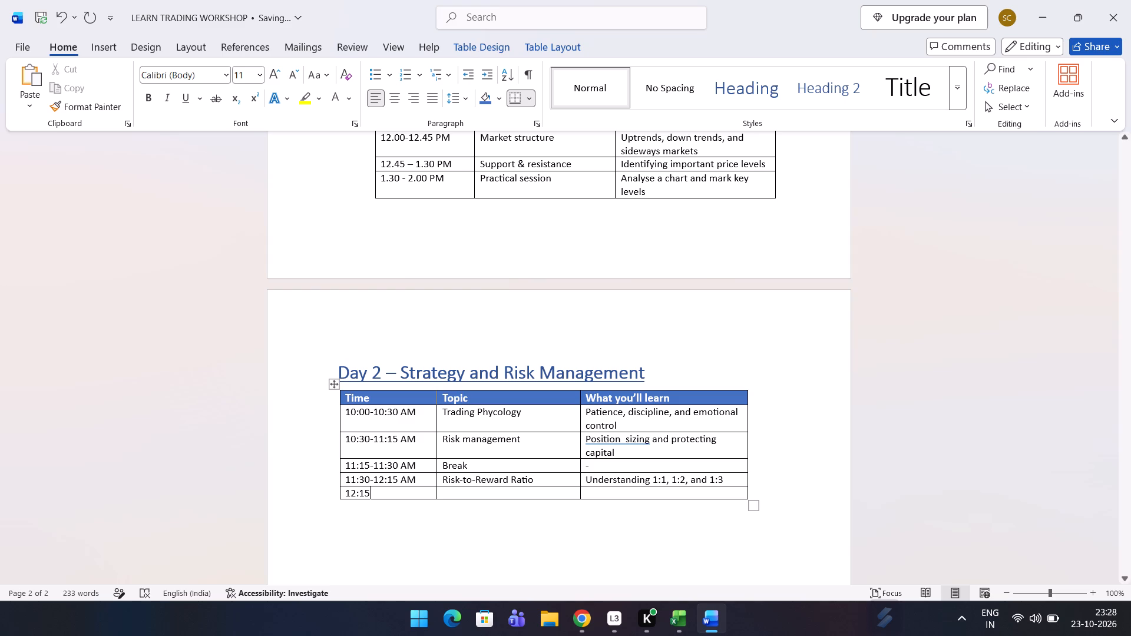
pyautogui.write('-')
pyautogui.press('space')
pyautogui.press('1')
pyautogui.write(':00')
pyautogui.press('space')
# Change the time suffix of the Risk-to-Reward Ratio row to PM, making it 11:30-12:15 PM.
pyautogui.click(418, 479)
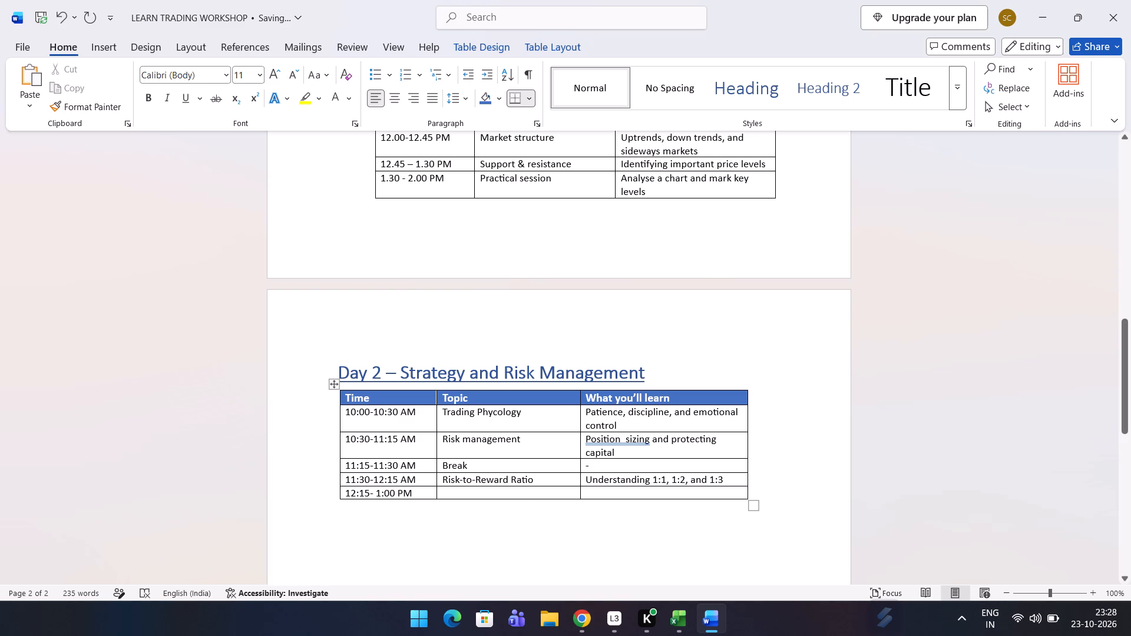
pyautogui.press('BackSpace')
pyautogui.press('BackSpace')
pyautogui.write('pm')
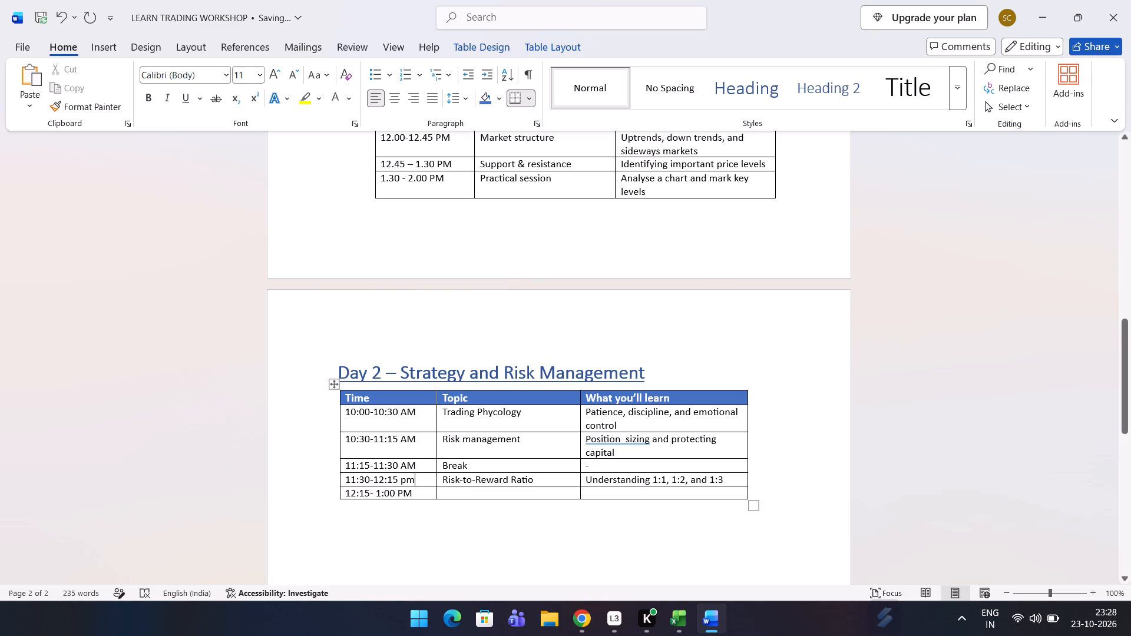
pyautogui.click(422, 478)
pyautogui.press('BackSpace')
pyautogui.write('PM')
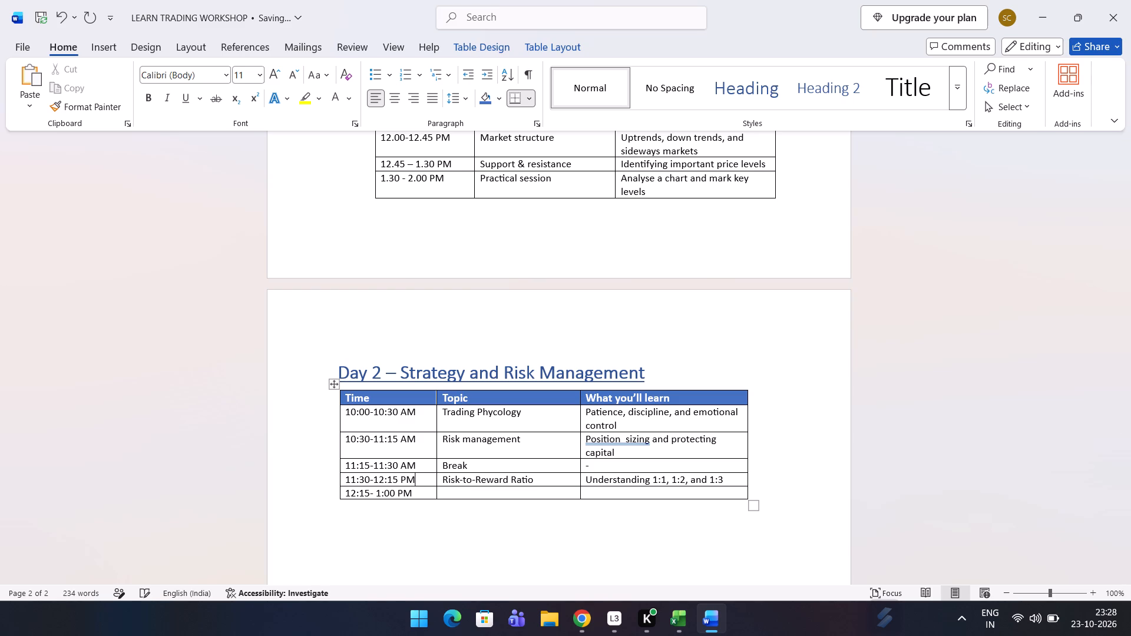
# Enter "Bulding a strategy" as the topic of the 12:15- 1:00 PM row.
pyautogui.click(458, 500)
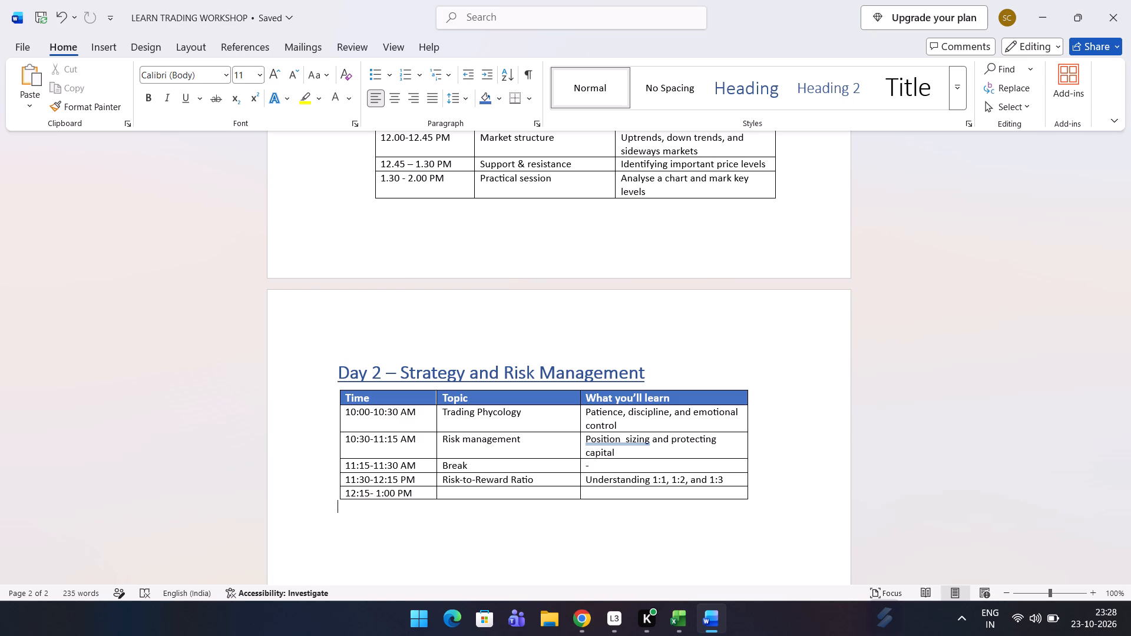
pyautogui.click(441, 492)
pyautogui.click(441, 492)
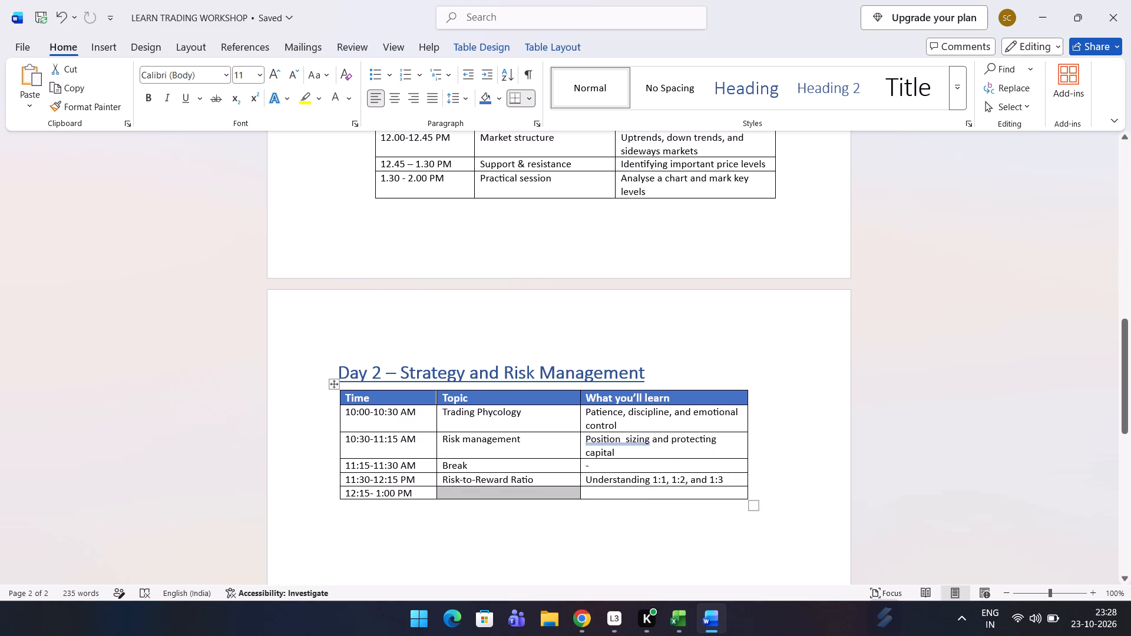
pyautogui.doubleClick(441, 492)
pyautogui.click(475, 532)
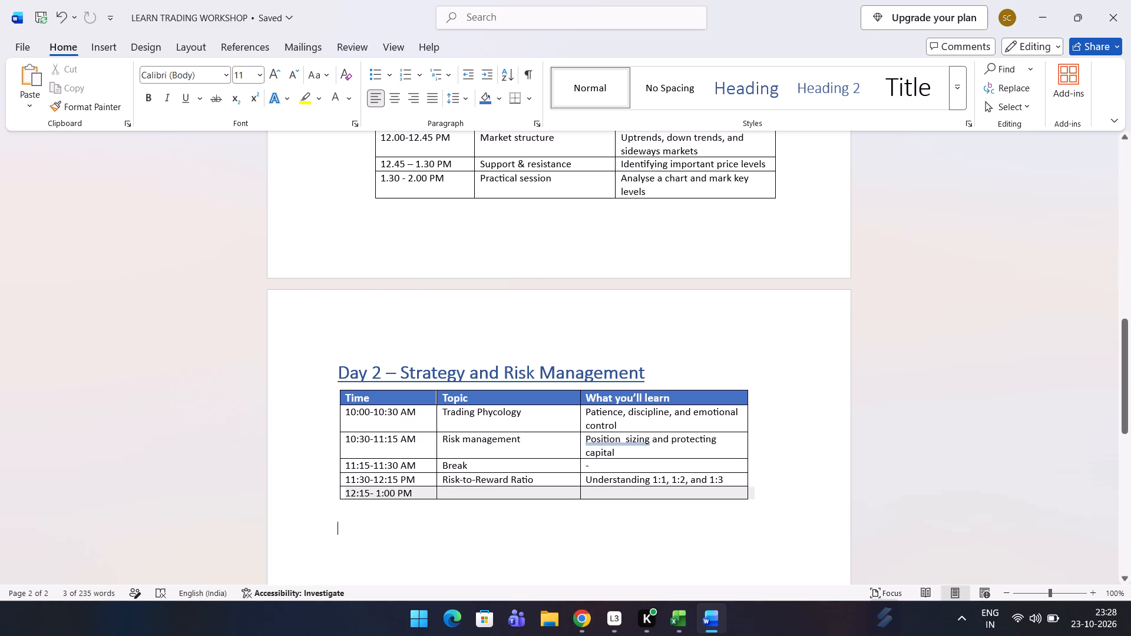
pyautogui.click(452, 492)
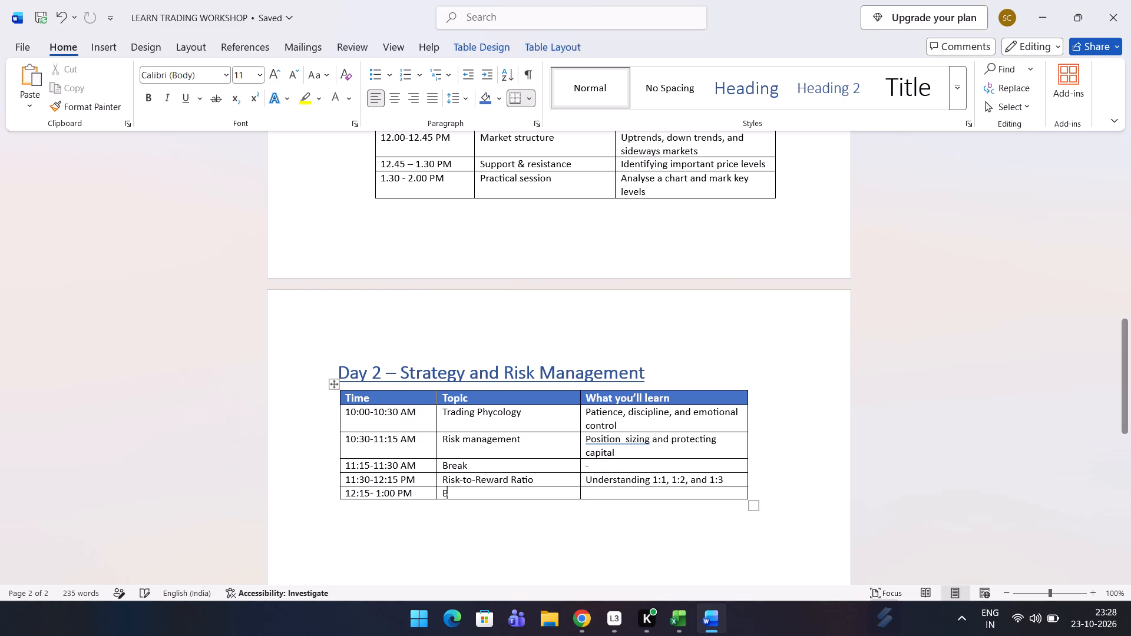
pyautogui.press('l')
pyautogui.press('BackSpace')
pyautogui.press('BackSpace')
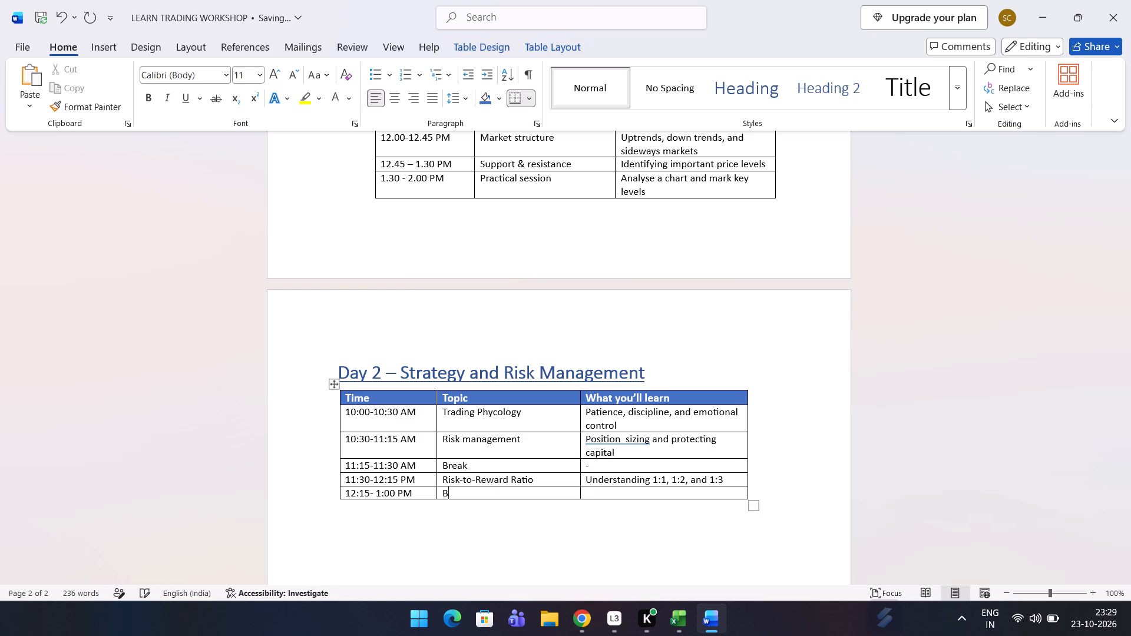
pyautogui.write('ulding a s')
pyautogui.write('trategy')
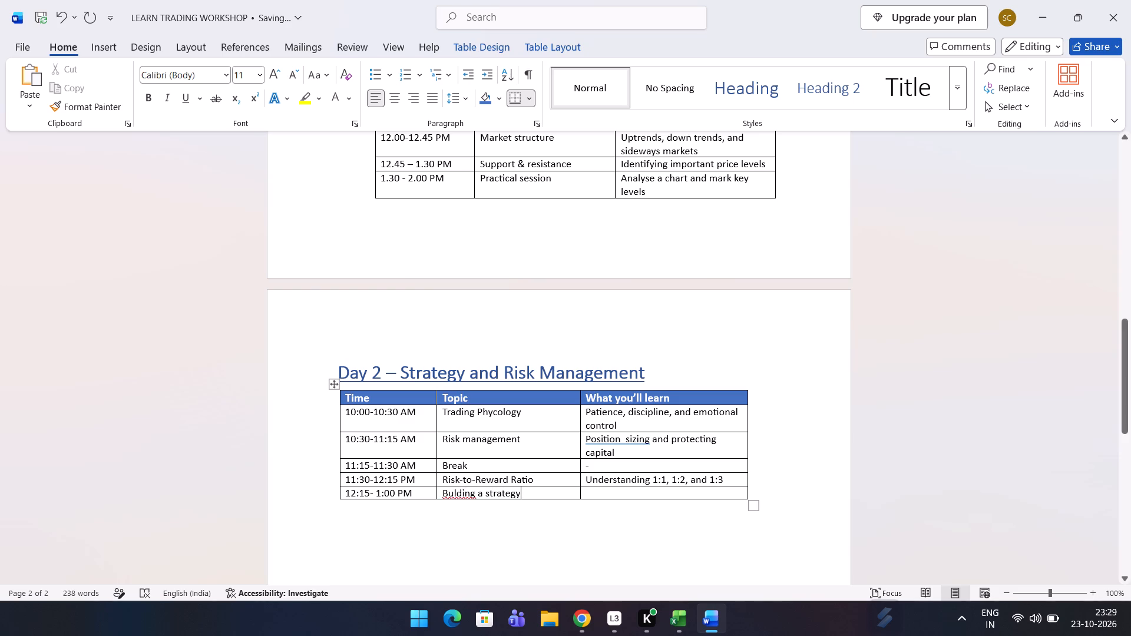
# Replace the flagged first word of the last row's topic with the spelling suggestion "Budling".
pyautogui.rightClick(455, 495)
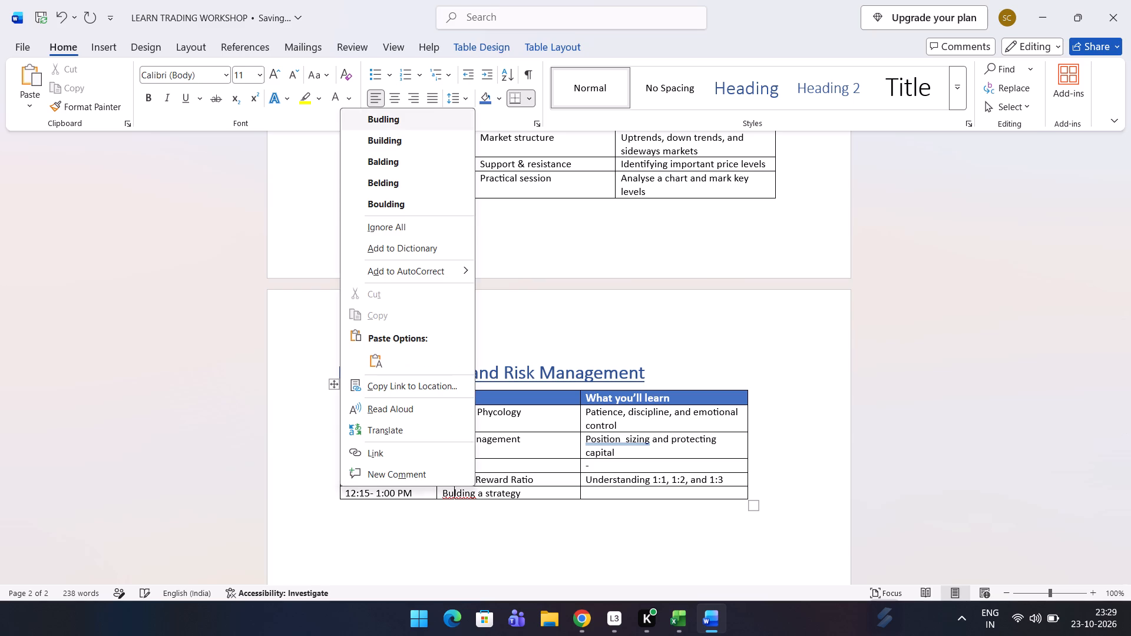
pyautogui.click(414, 114)
pyautogui.click(636, 492)
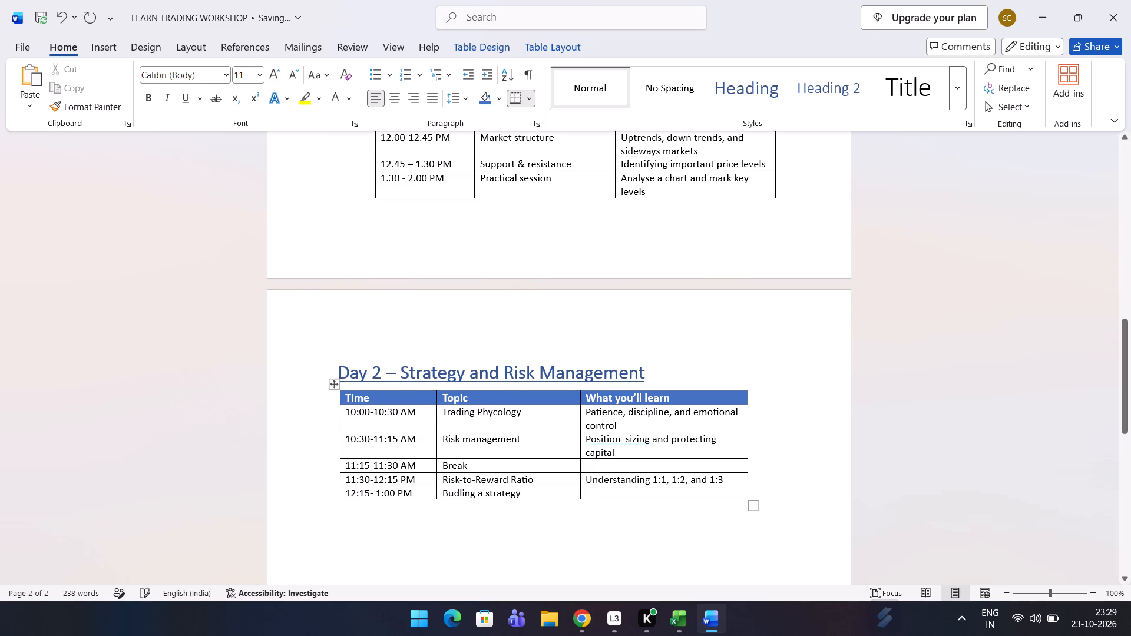
# Apply the suggested correction "Position sizing" to the flagged phrase in the Risk management row.
pyautogui.rightClick(621, 443)
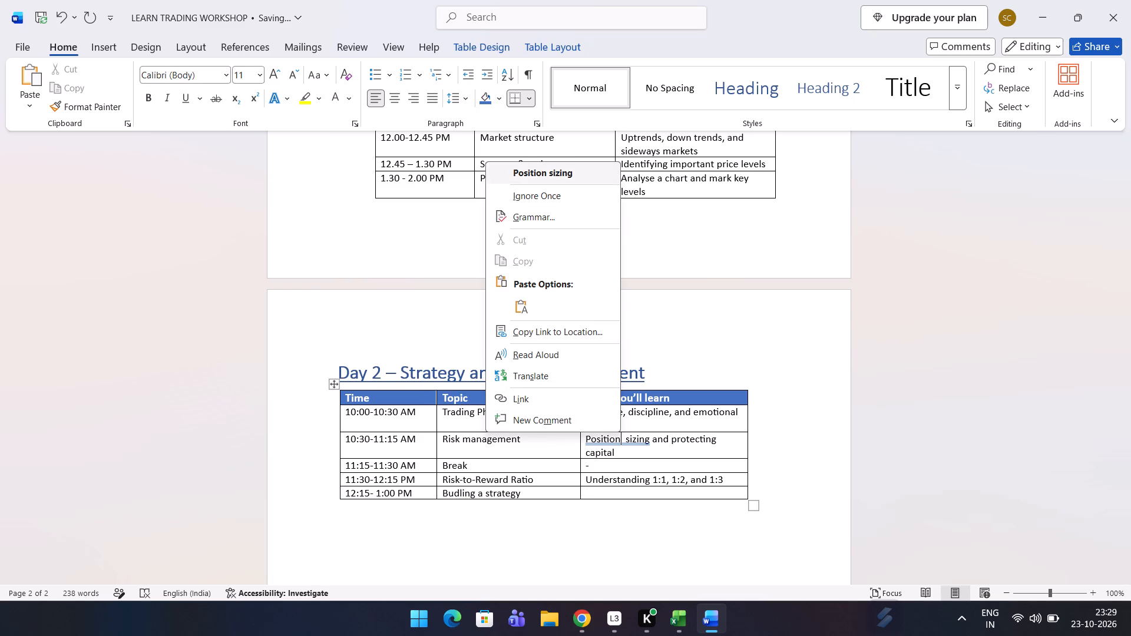
pyautogui.click(548, 167)
# Enter "Entry, stoposs, and take- profit rules" in the What you'll learn column of the 12:15- 1:00 PM row.
pyautogui.click(612, 496)
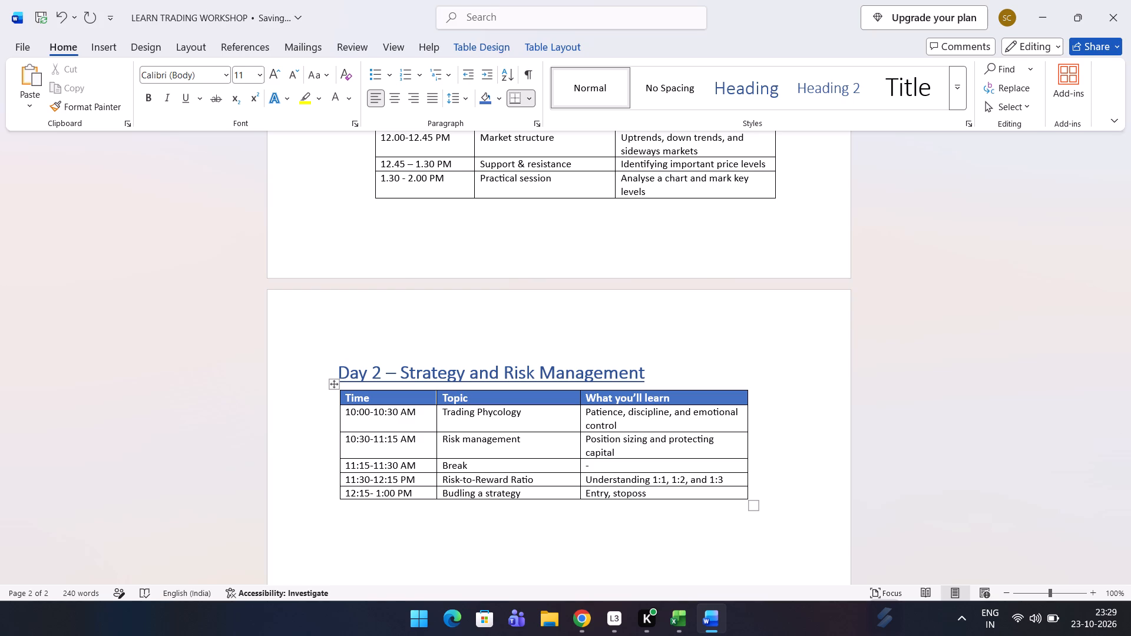
pyautogui.write(', and')
pyautogui.press('space')
pyautogui.write('take')
pyautogui.press('space')
pyautogui.write('pro')
pyautogui.write('fit')
pyautogui.press('space')
pyautogui.write('rules')
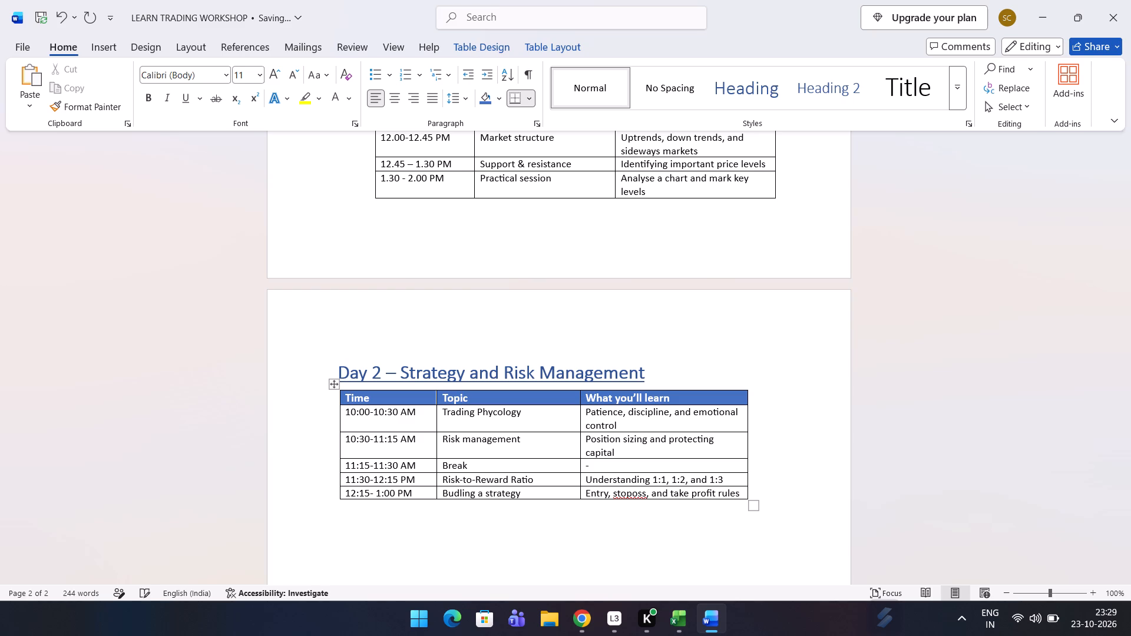
pyautogui.click(689, 496)
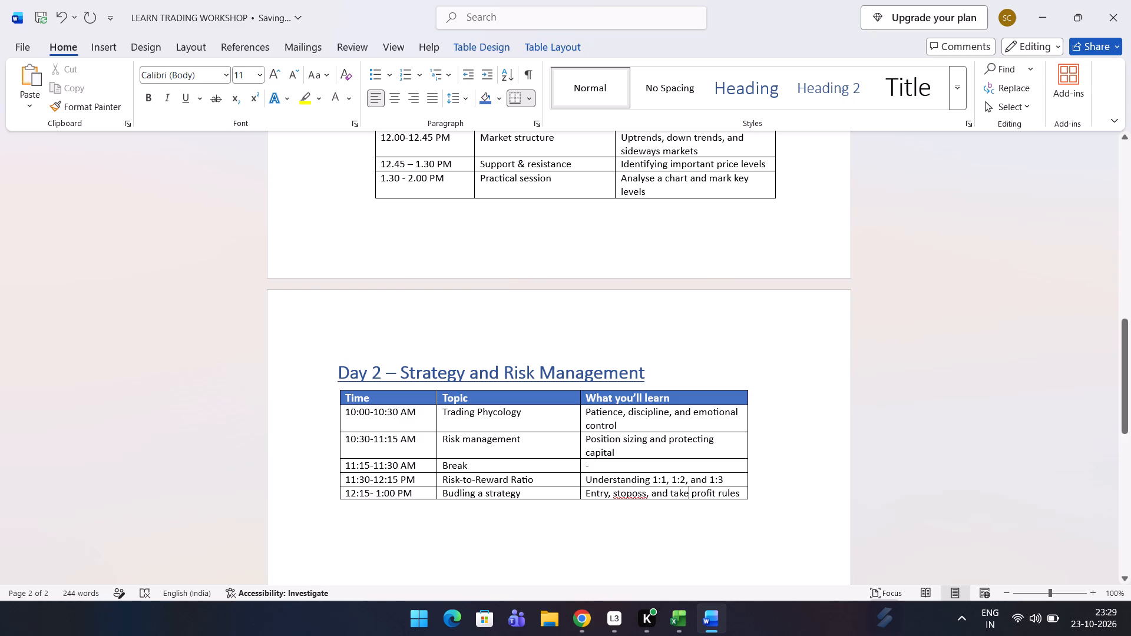
pyautogui.press('-')
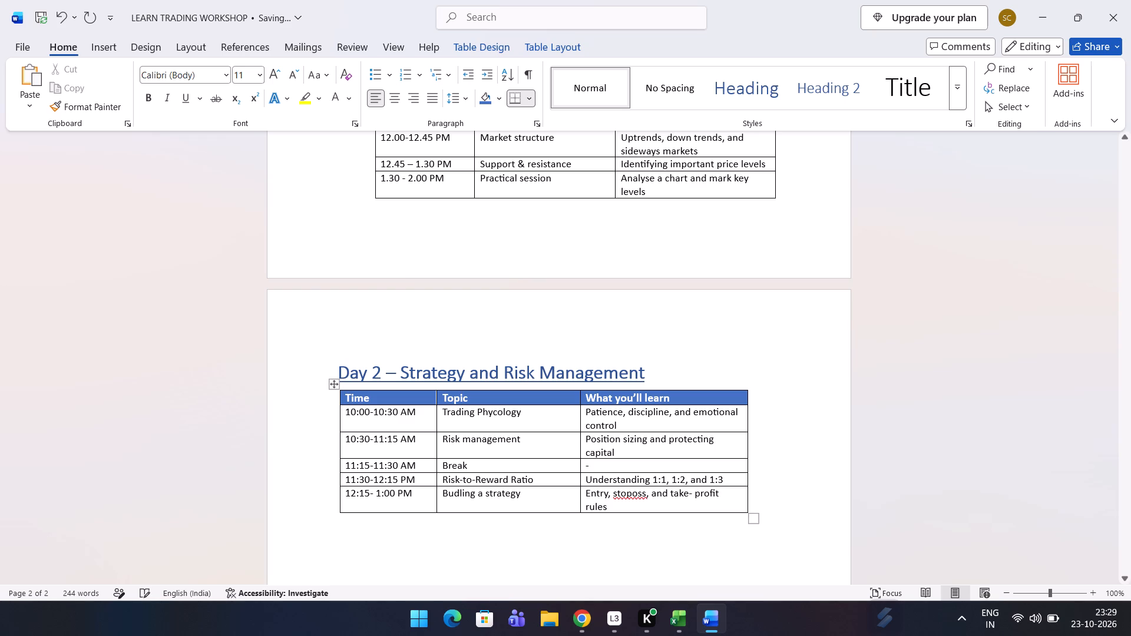
# Correct "stoposs" to "stop-loss" in the What you'll learn cell of the 12:15- 1:00 PM row.
pyautogui.click(630, 495)
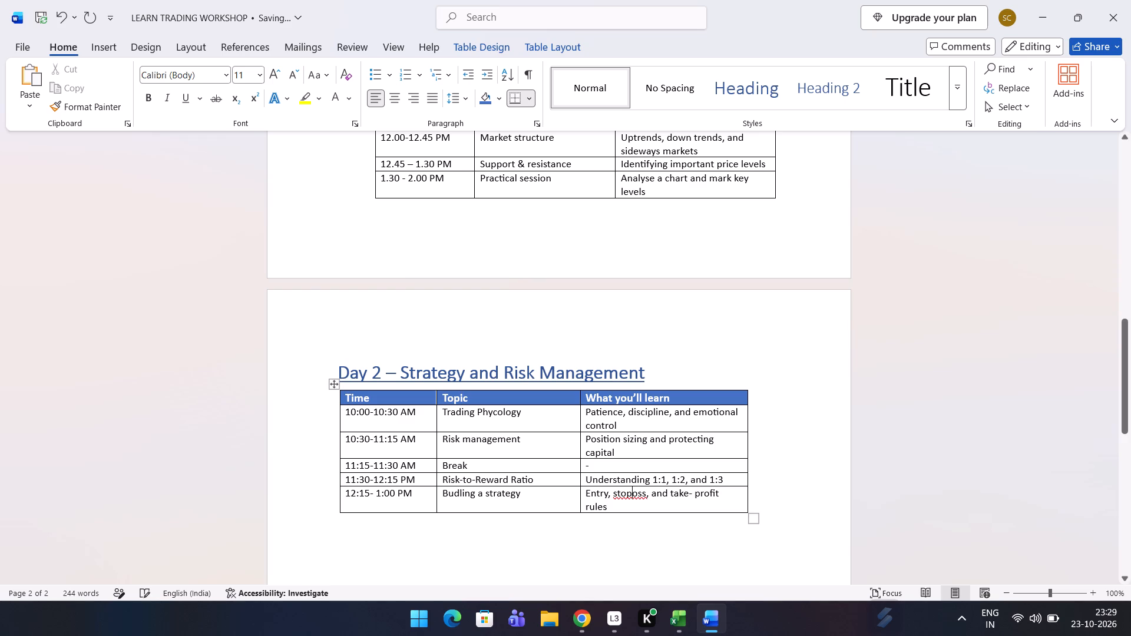
pyautogui.press('l')
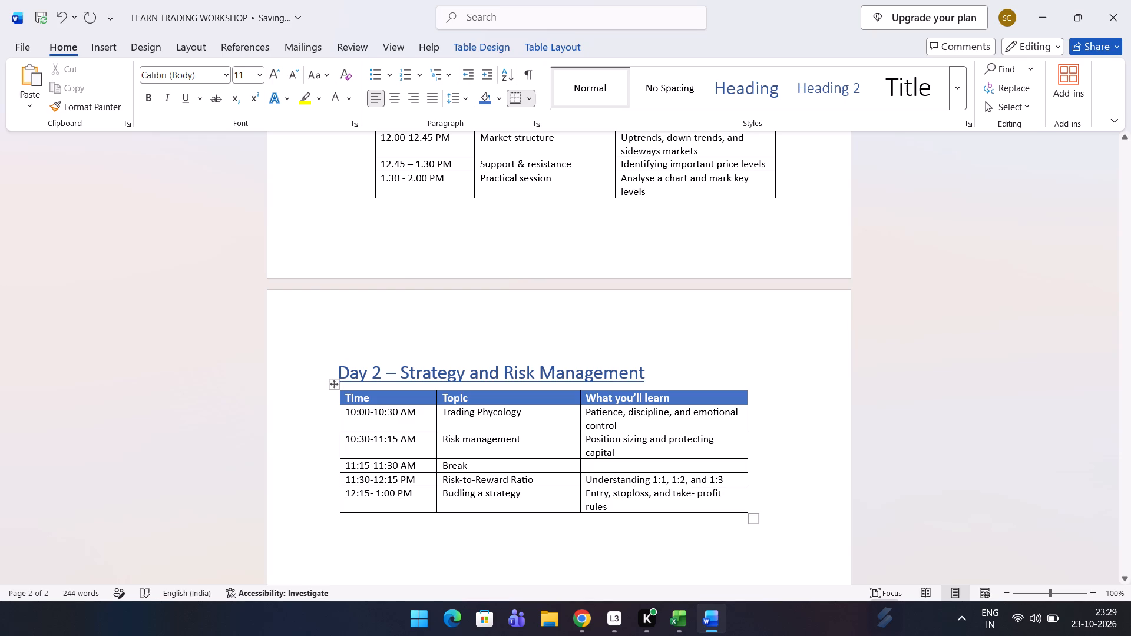
pyautogui.click(630, 494)
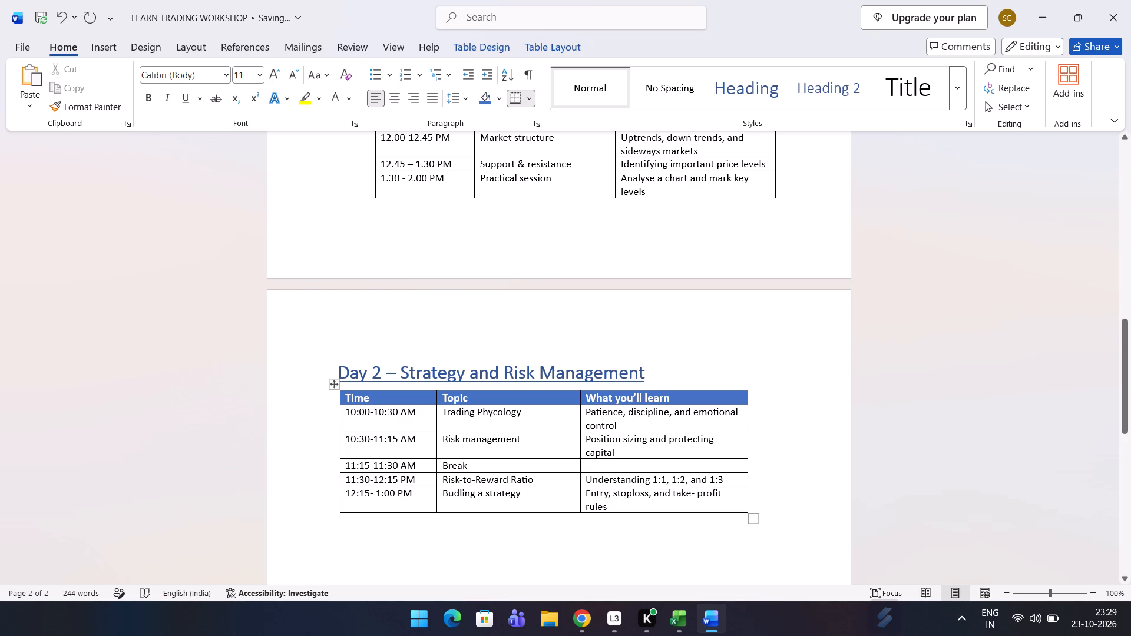
pyautogui.press('-')
pyautogui.click(621, 514)
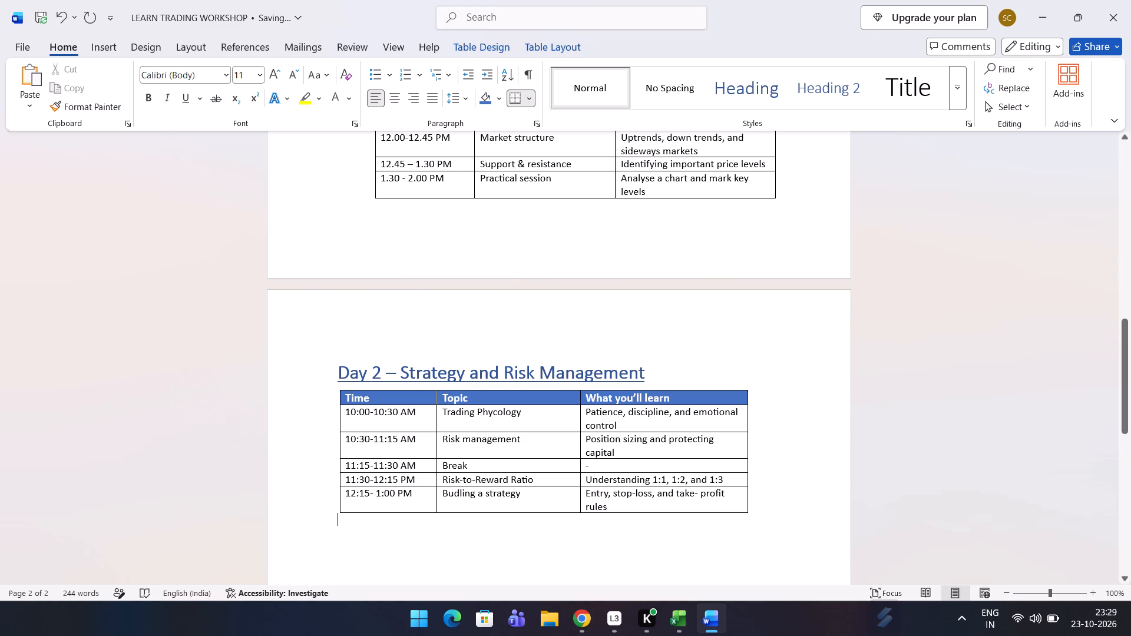
# Add two empty rows at the bottom of the Day 2 schedule table.
pyautogui.scroll(-1, 621, 514)
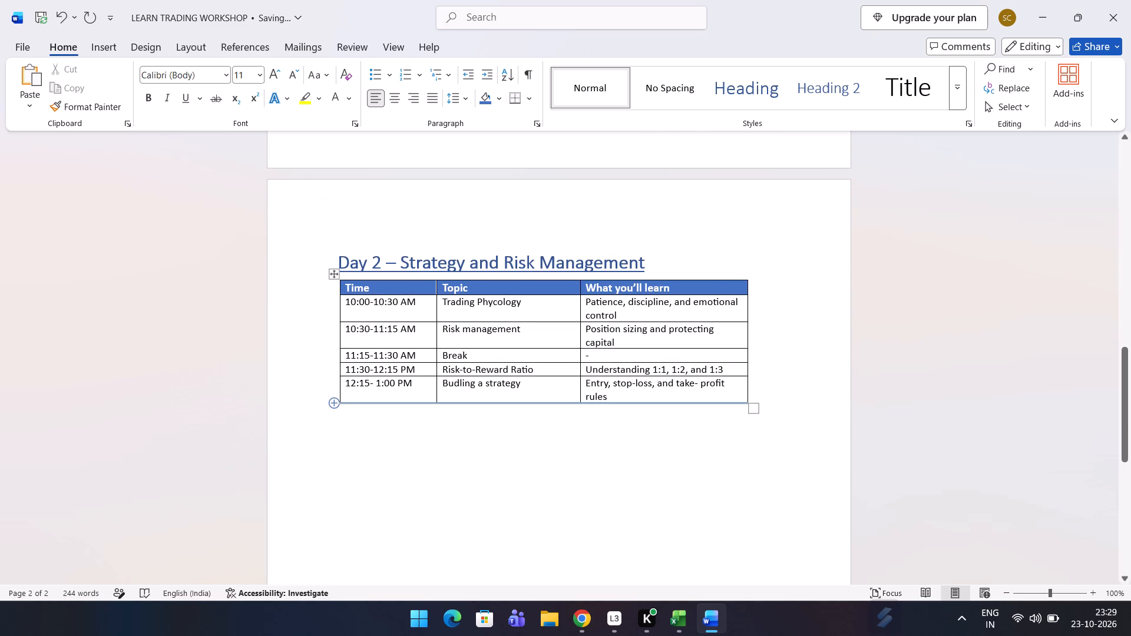
pyautogui.click(332, 402)
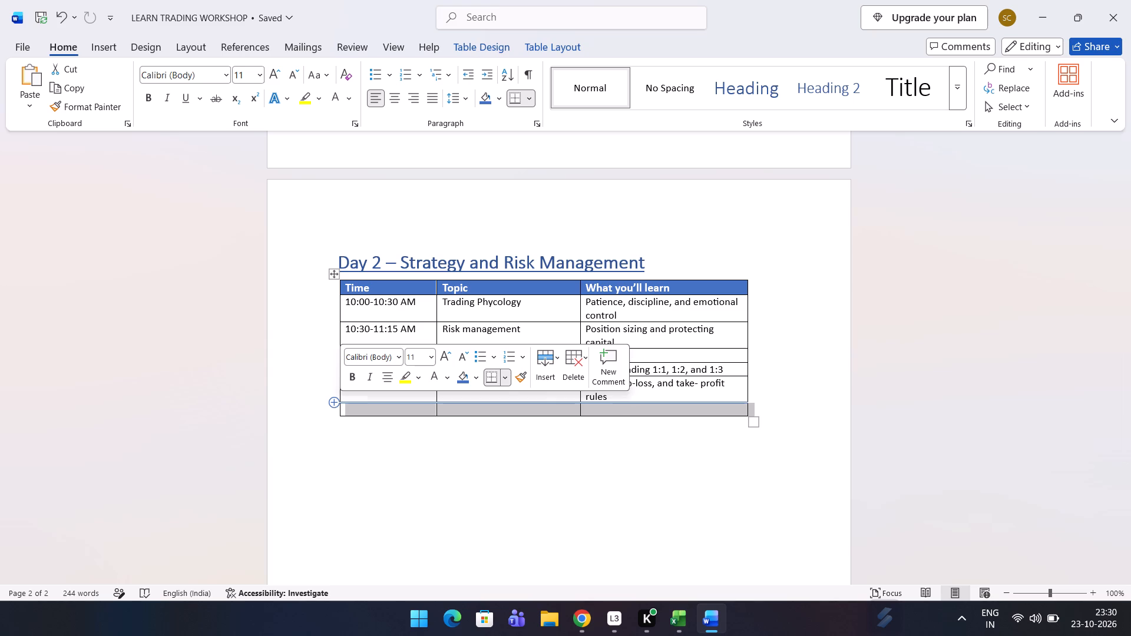
pyautogui.click(332, 402)
# Enter "1:00-1:45 PM" as the time in the first empty row of the Day 2 table.
pyautogui.doubleClick(358, 409)
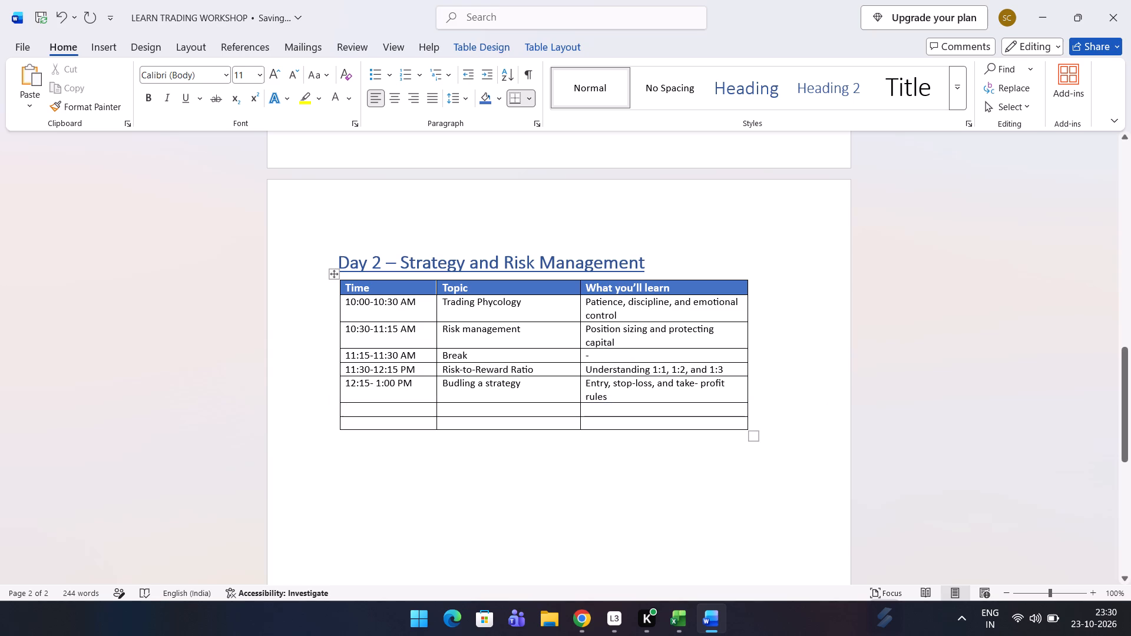
pyautogui.press('1')
pyautogui.write(':00')
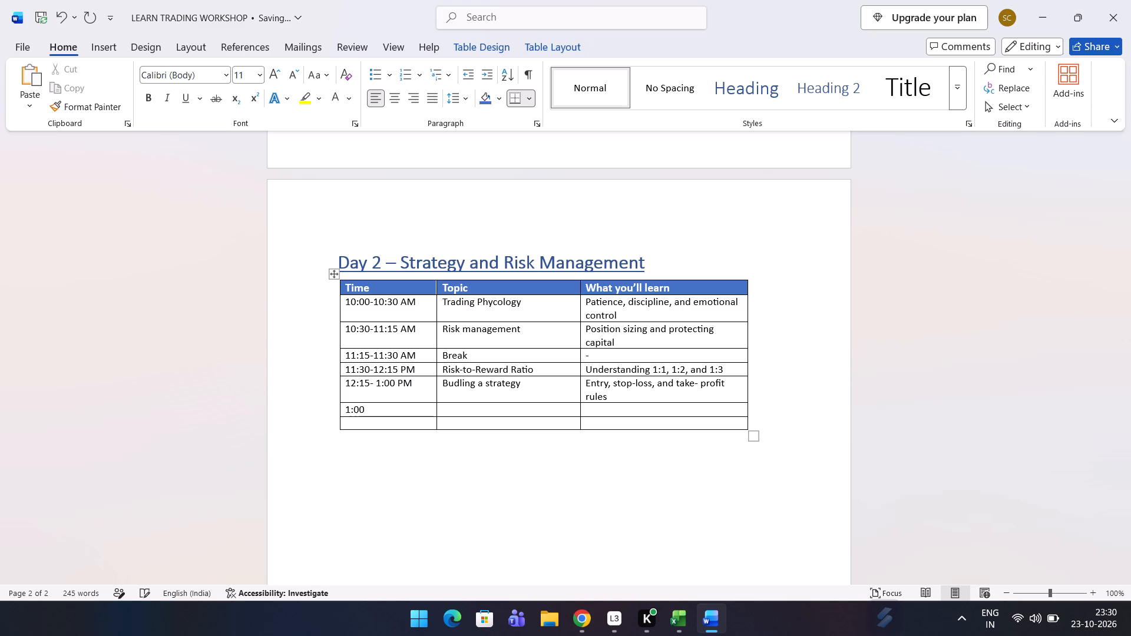
pyautogui.press('-')
pyautogui.write('1:45 PM')
# Enter "1:45-2:00 PM" as the time in the last row of the Day 2 table.
pyautogui.click(365, 423)
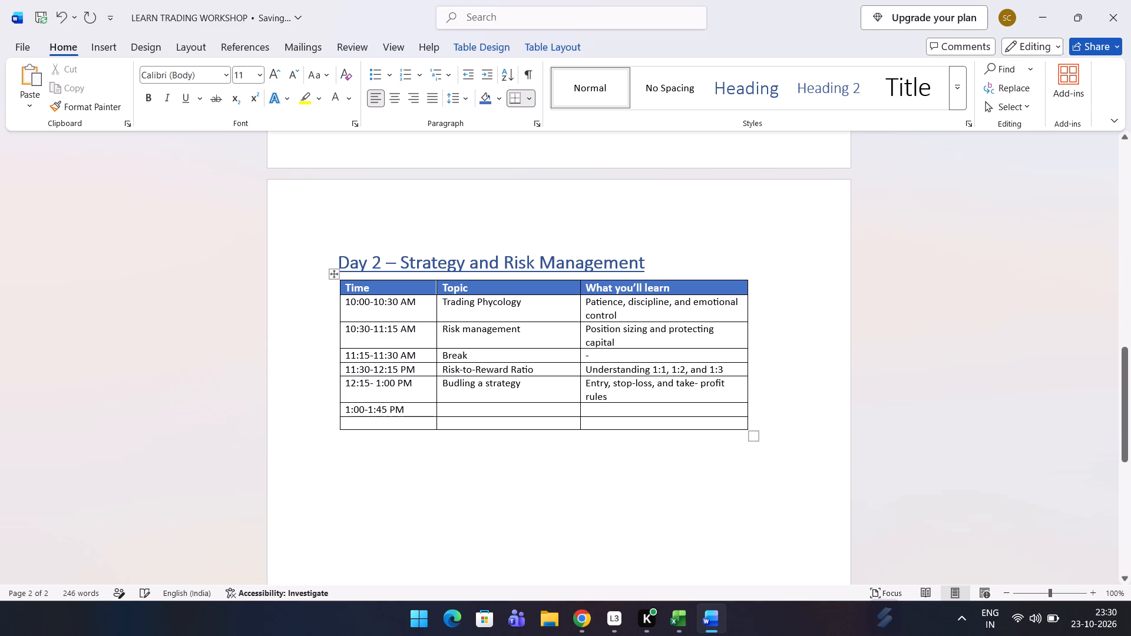
pyautogui.write('1:')
pyautogui.write('45')
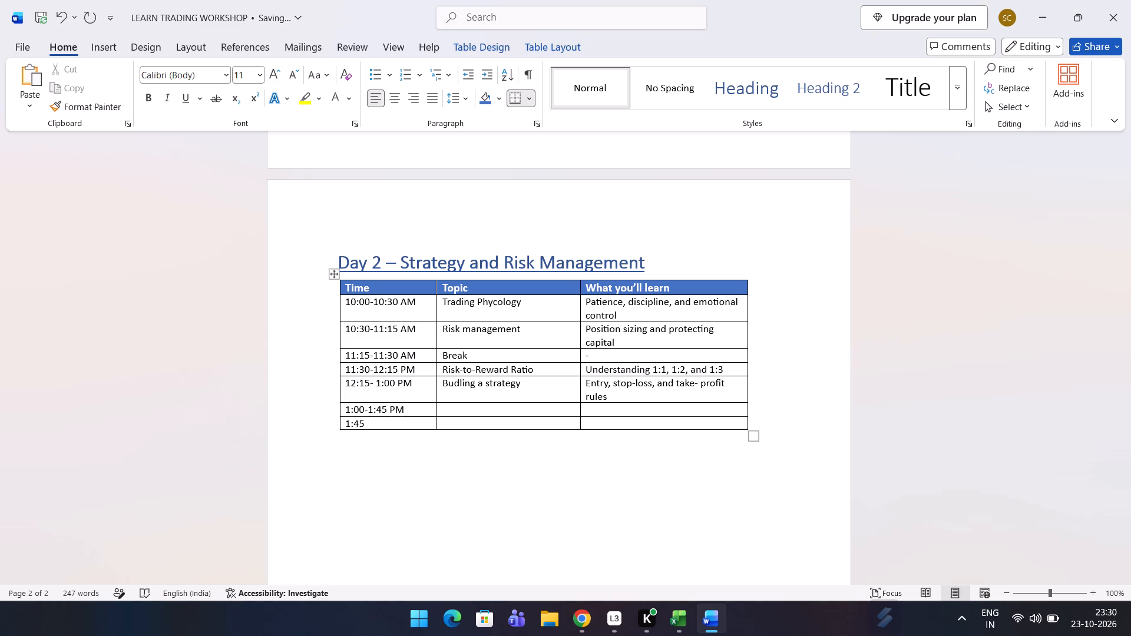
pyautogui.write('-')
pyautogui.press('space')
pyautogui.press('BackSpace')
pyautogui.press('2')
pyautogui.write(':00')
pyautogui.press('space')
pyautogui.write('PM')
# Enter "Live chart analysis" as the topic of the 1:00-1:45 PM row.
pyautogui.click(444, 413)
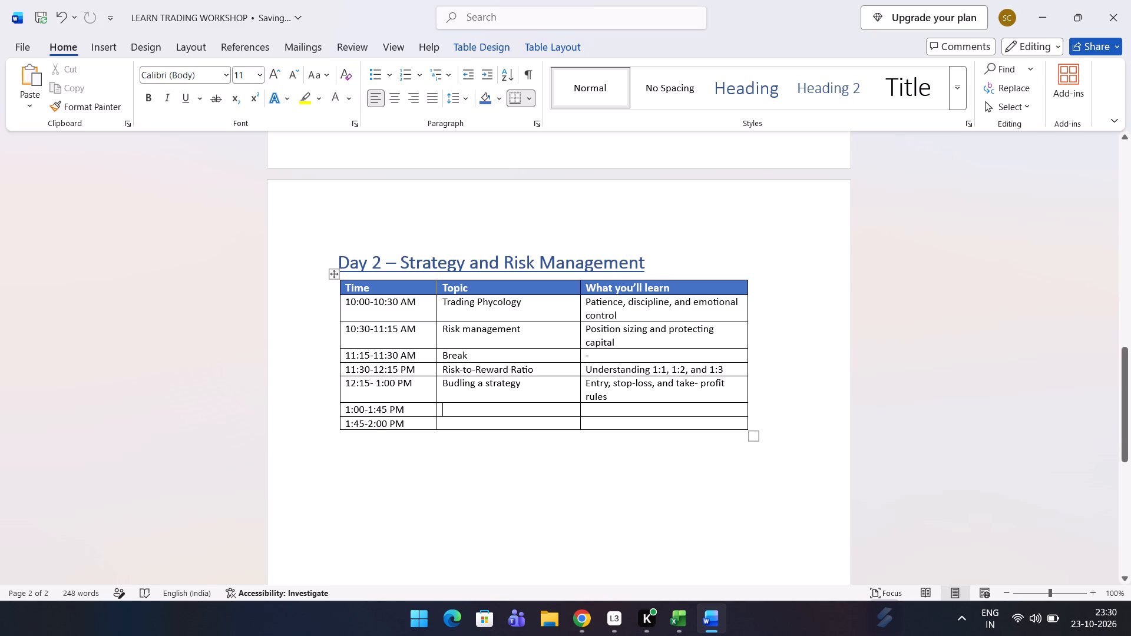
pyautogui.write('LIVE')
pyautogui.press('BackSpace')
pyautogui.press('BackSpace')
pyautogui.press('BackSpace')
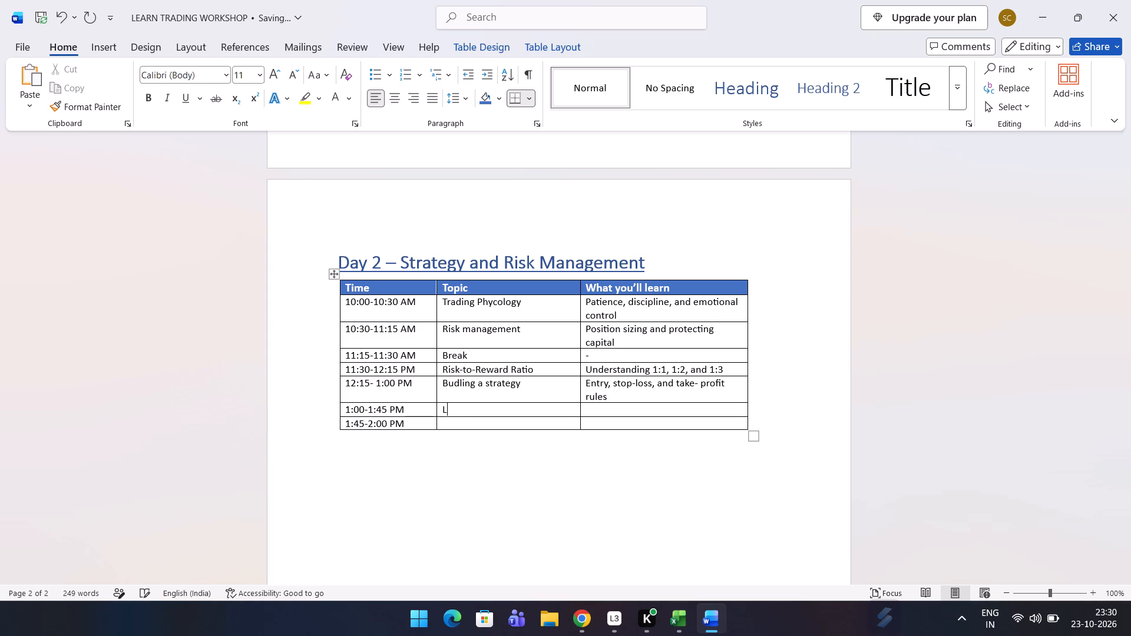
pyautogui.press('i')
pyautogui.write('ve chart analysis')
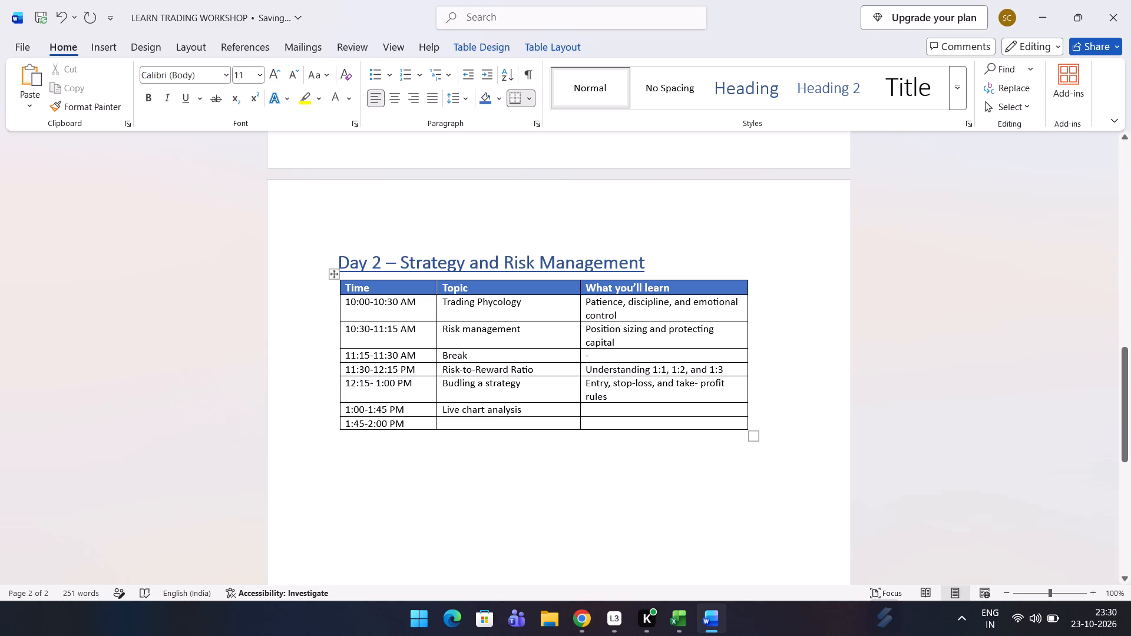
# Enter "Analyze market conditions without risking real money" in the What you'll learn column of the 1:00-1:45 PM row.
pyautogui.click(616, 405)
pyautogui.press('a')
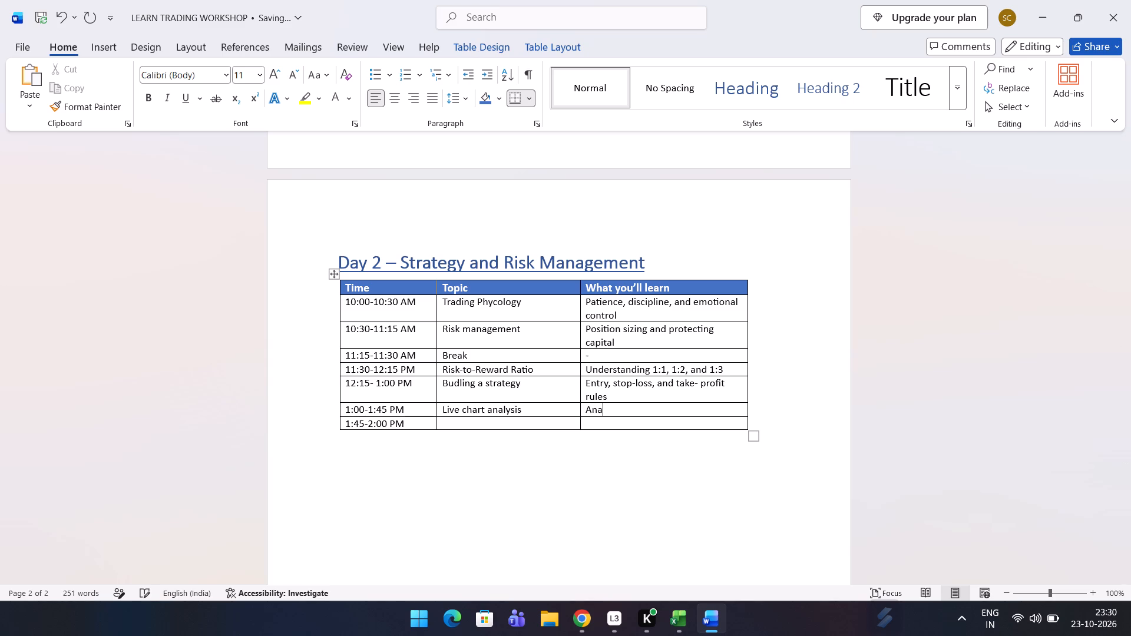
pyautogui.write('lyze')
pyautogui.press('space')
pyautogui.write('marlet')
pyautogui.press('space')
pyautogui.press('BackSpace')
pyautogui.press('BackSpace')
pyautogui.press('BackSpace')
pyautogui.press('BackSpace')
pyautogui.write('ket')
pyautogui.press('space')
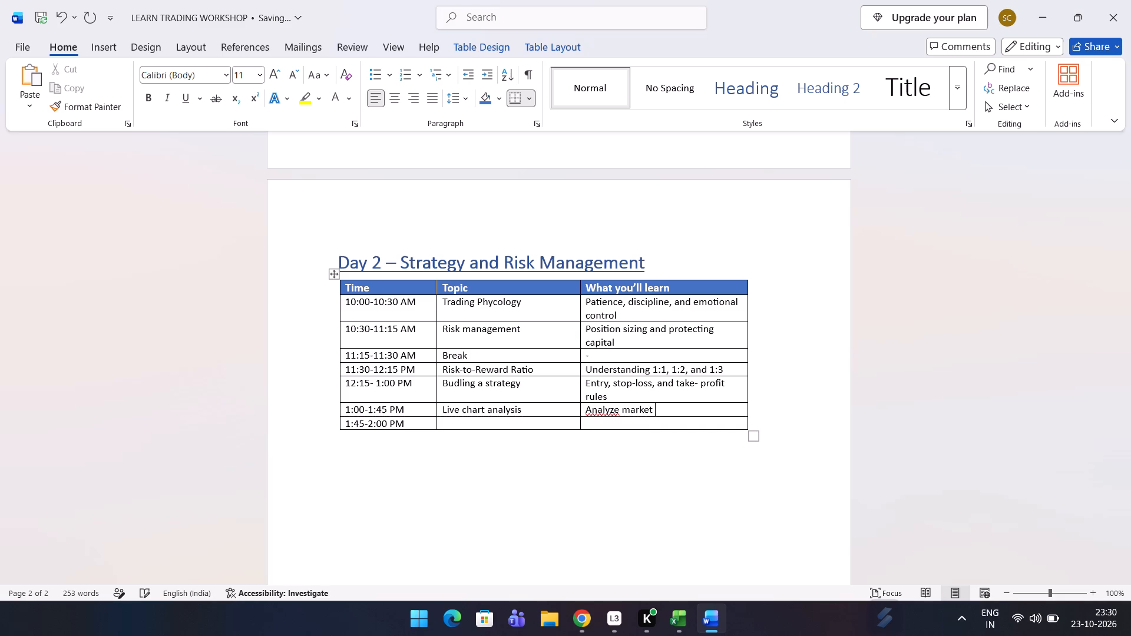
pyautogui.write('con')
pyautogui.write('dition')
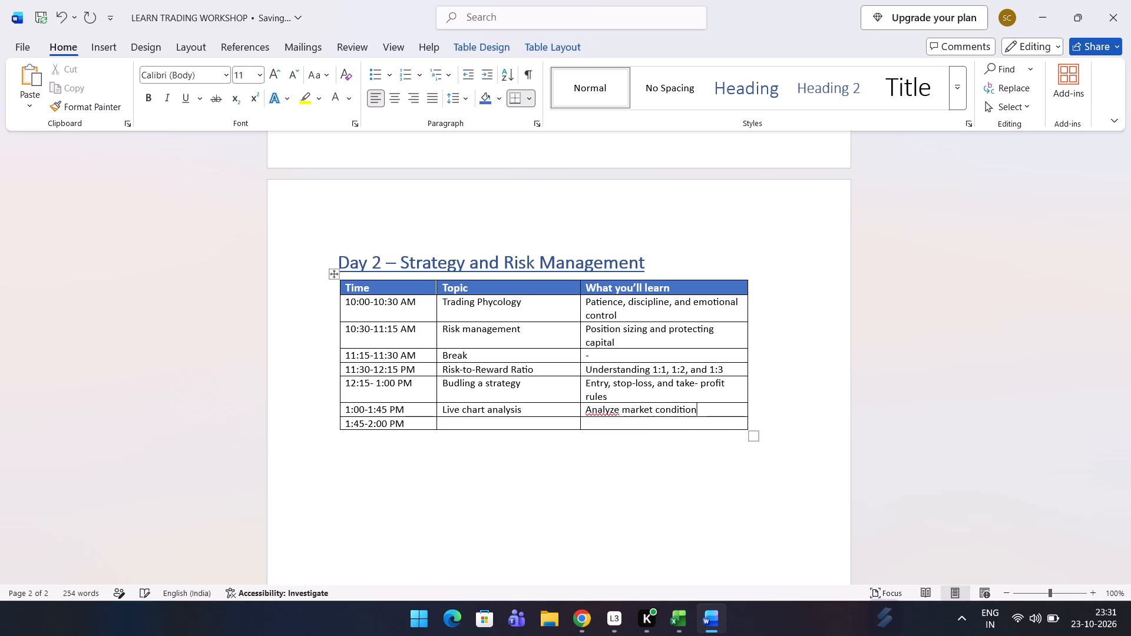
pyautogui.press('s')
pyautogui.press('space')
pyautogui.write('without')
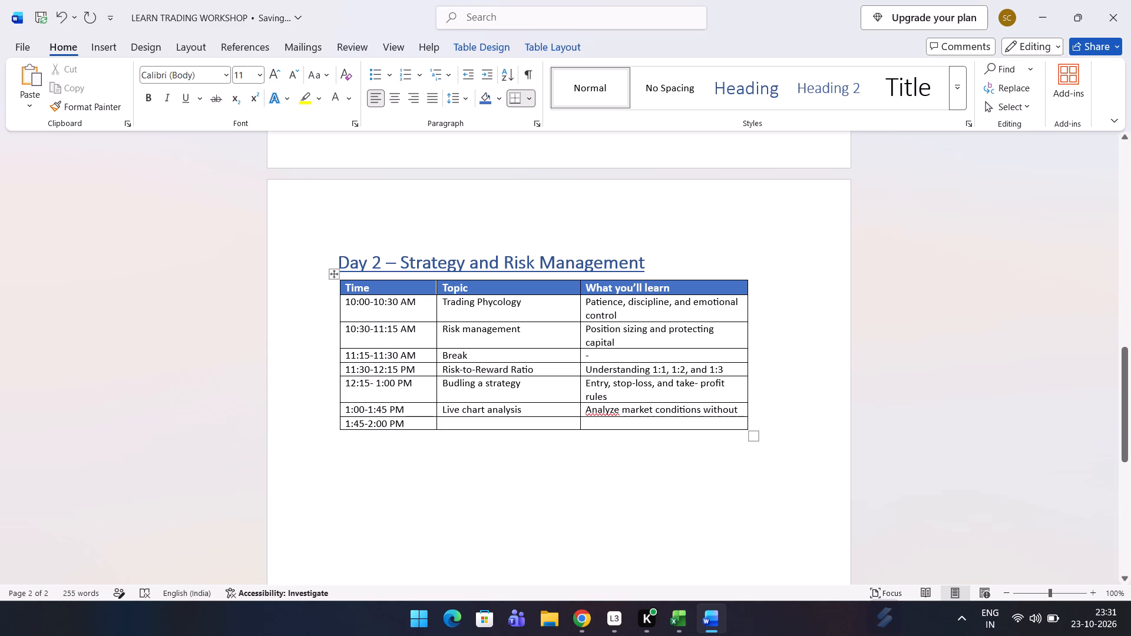
pyautogui.press('space')
pyautogui.write('risking')
pyautogui.press('space')
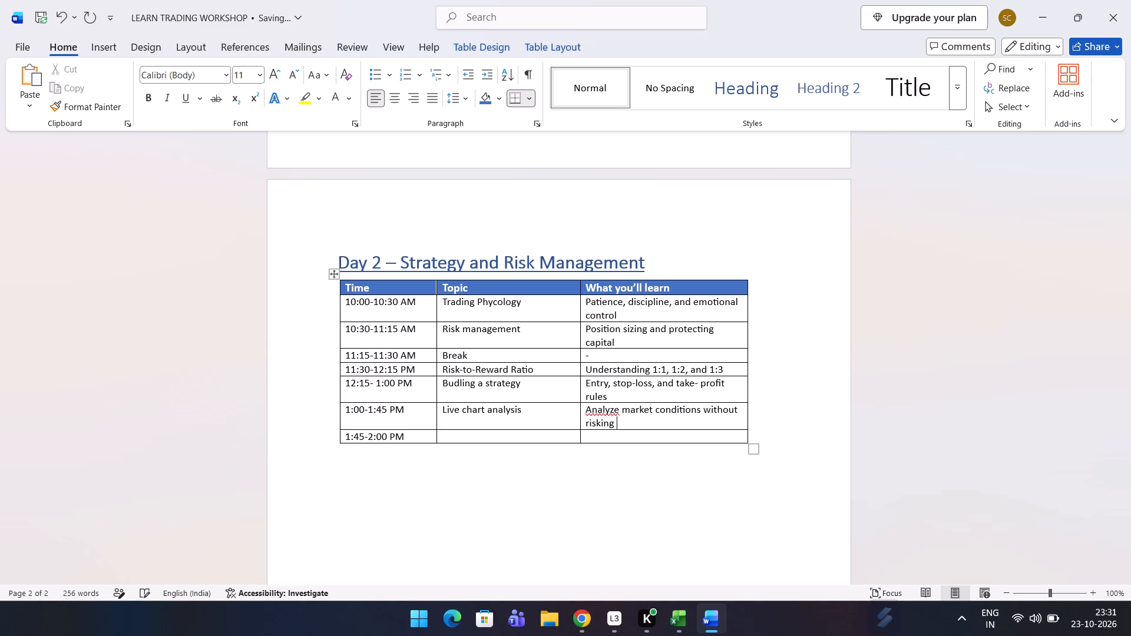
pyautogui.write('real money')
# Enter "Final Assessment" as the topic of the 1:45-2:00 PM row.
pyautogui.click(551, 429)
pyautogui.doubleClick(498, 442)
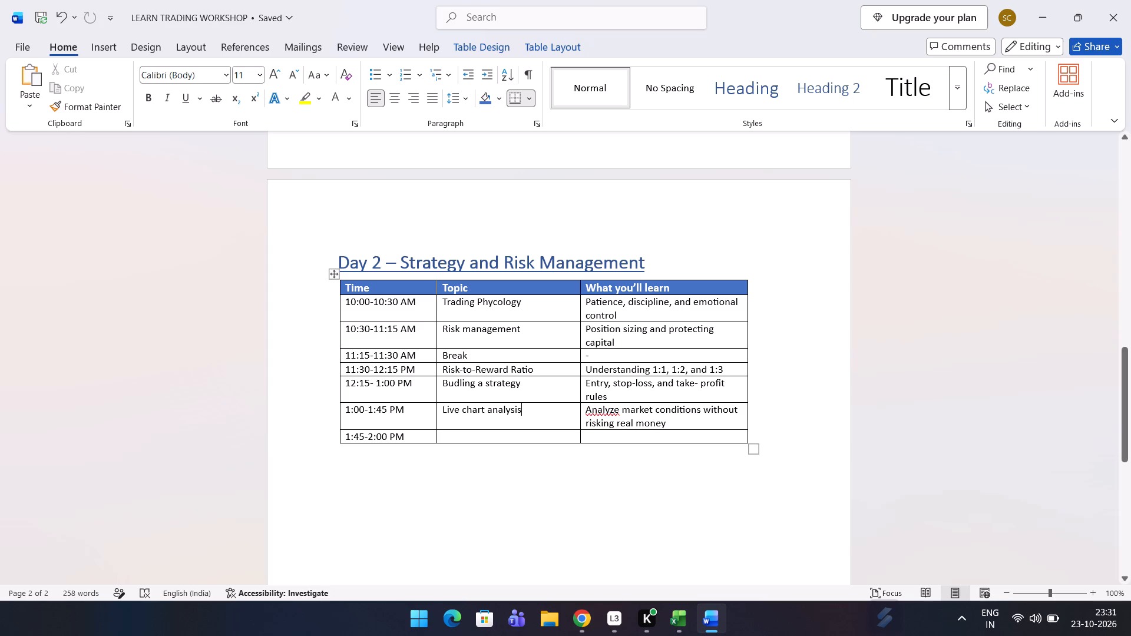
pyautogui.doubleClick(461, 439)
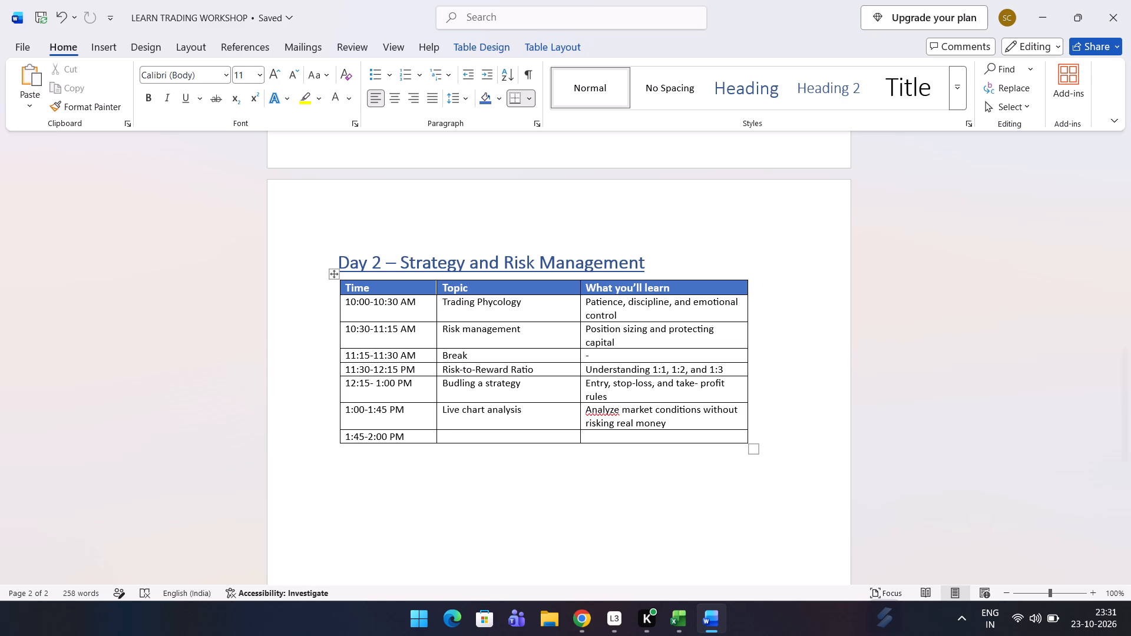
pyautogui.write('inal')
pyautogui.press('space')
pyautogui.press('a')
pyautogui.write('ss')
pyautogui.write('essment')
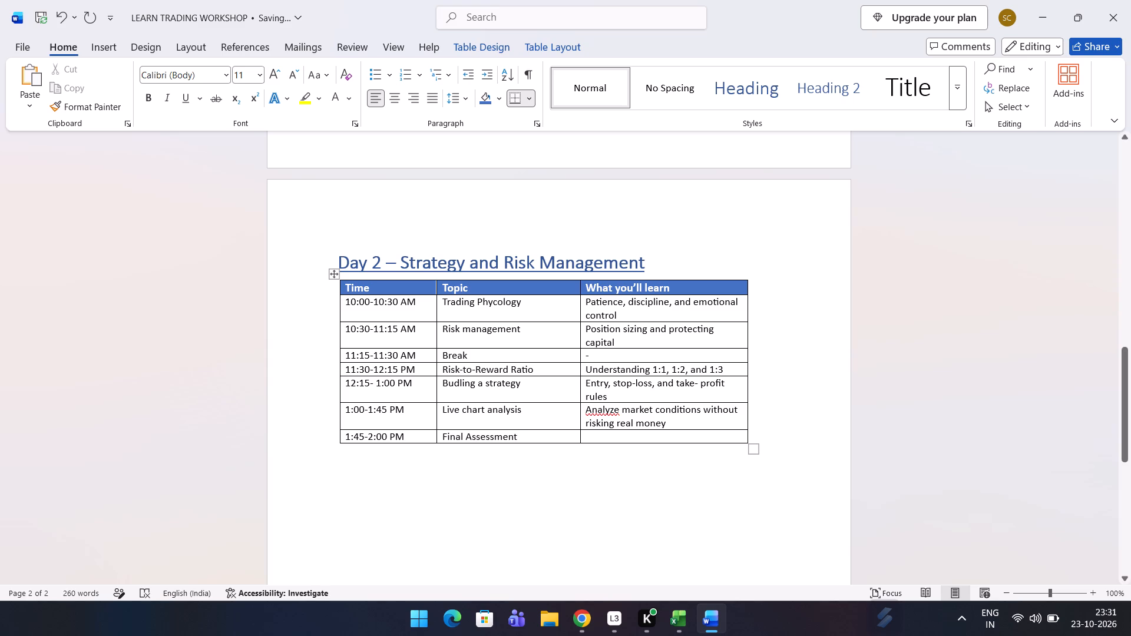
# Enter "Review and next steps" in the What you'll learn column of the 1:45-2:00 PM Final Assessment row.
pyautogui.click(598, 437)
pyautogui.write('evi')
pyautogui.write('ew')
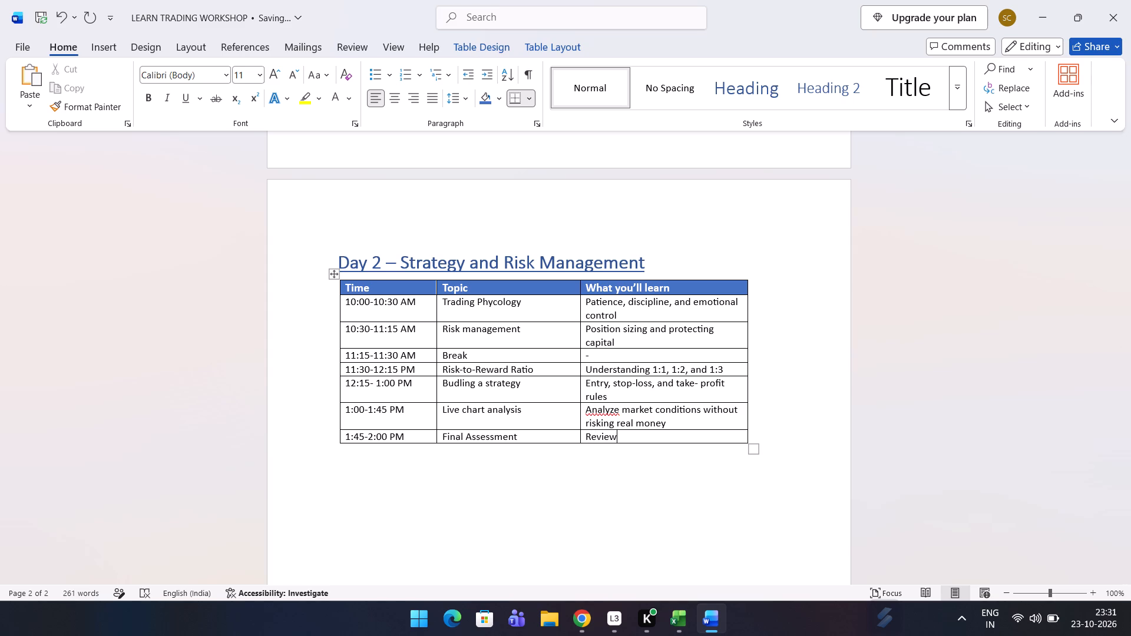
pyautogui.write('and')
pyautogui.press('space')
pyautogui.press('BackSpace')
pyautogui.press('BackSpace')
pyautogui.press('BackSpace')
pyautogui.press('BackSpace')
pyautogui.press('space')
pyautogui.write('and next step')
pyautogui.press('s')
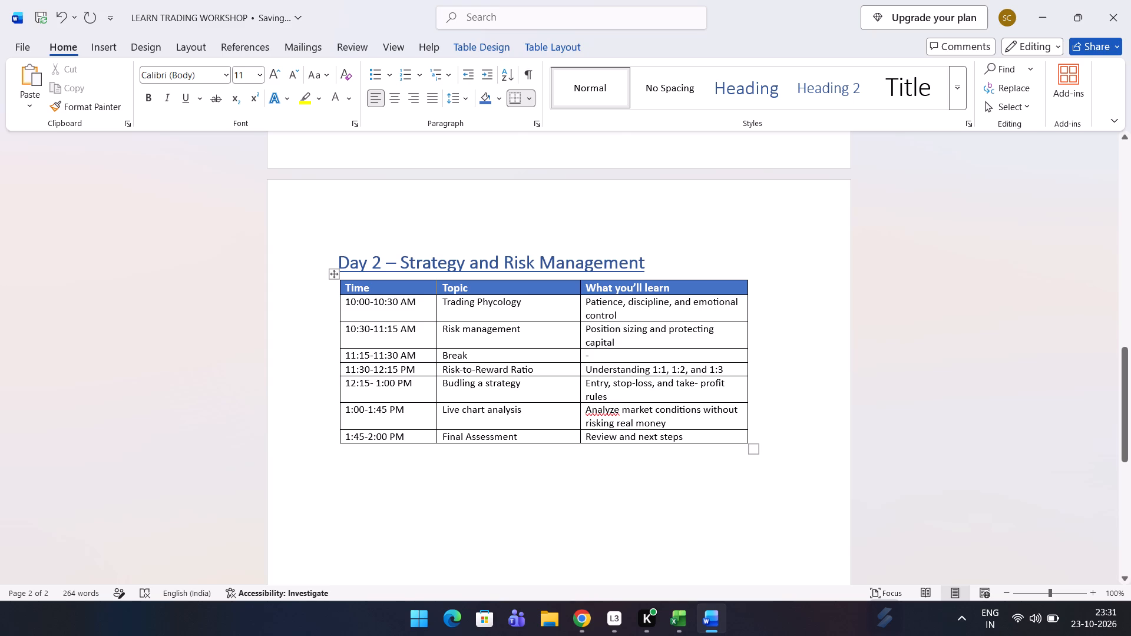
# Correct the flagged spelling "Analyze" to "Analyse" in the 1:00-1:45 PM row of the Day 2 table.
pyautogui.rightClick(617, 414)
pyautogui.click(551, 35)
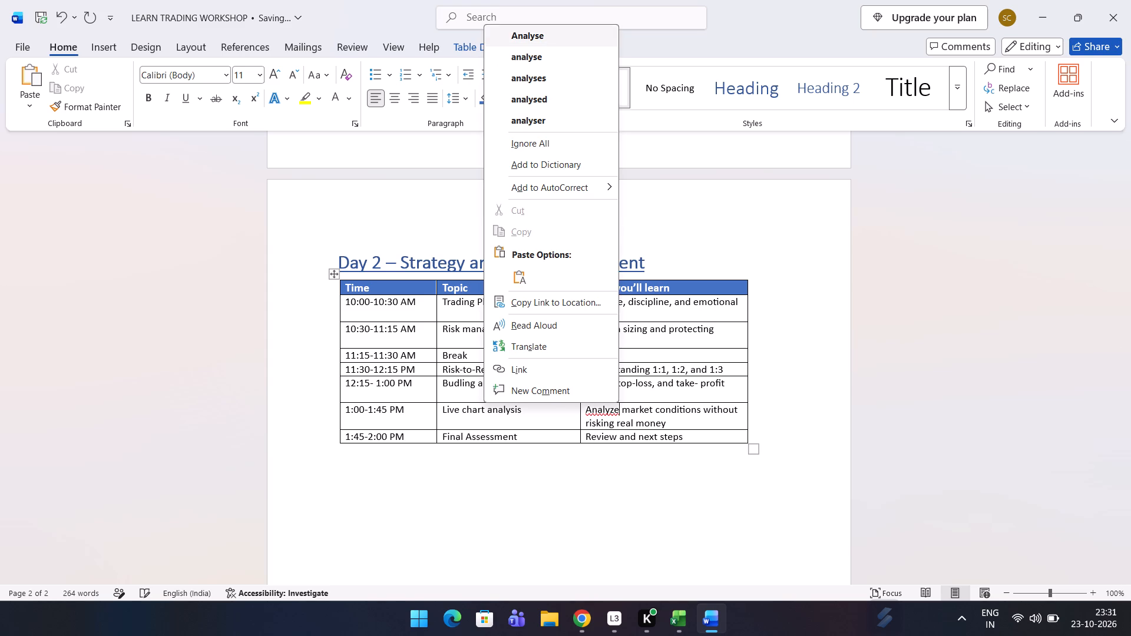
pyautogui.click(831, 388)
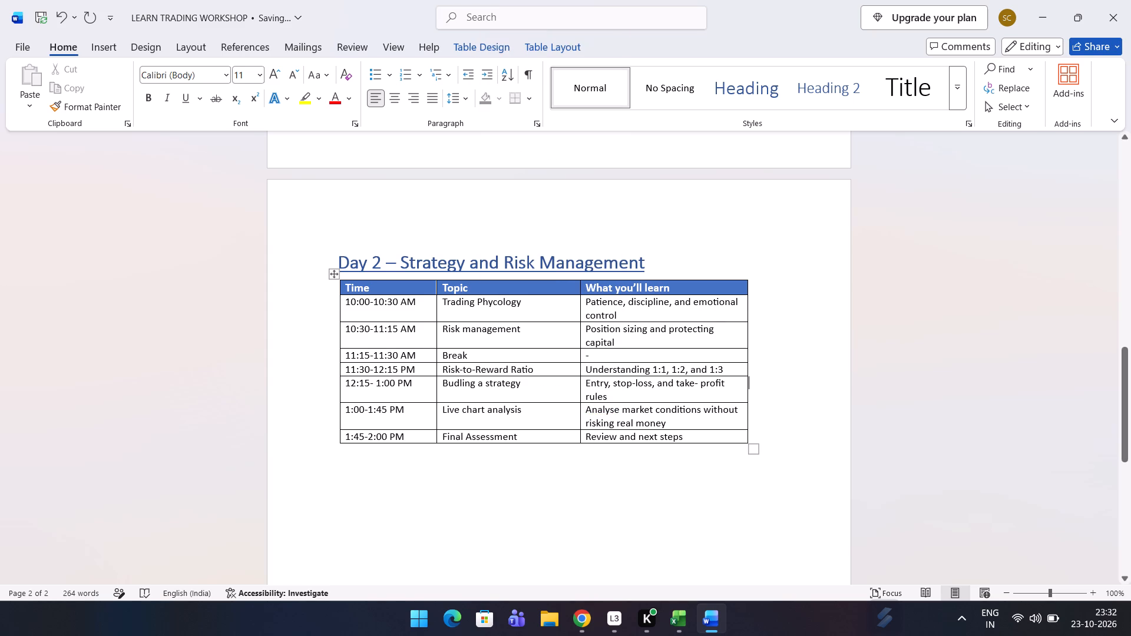
pyautogui.scroll(5, 793, 420)
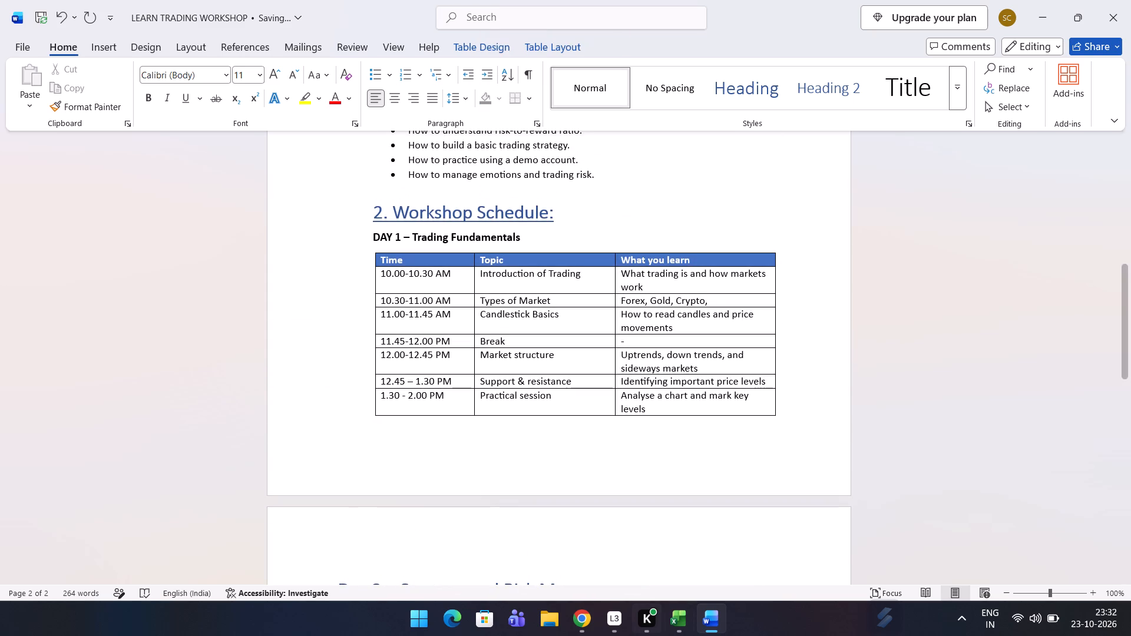